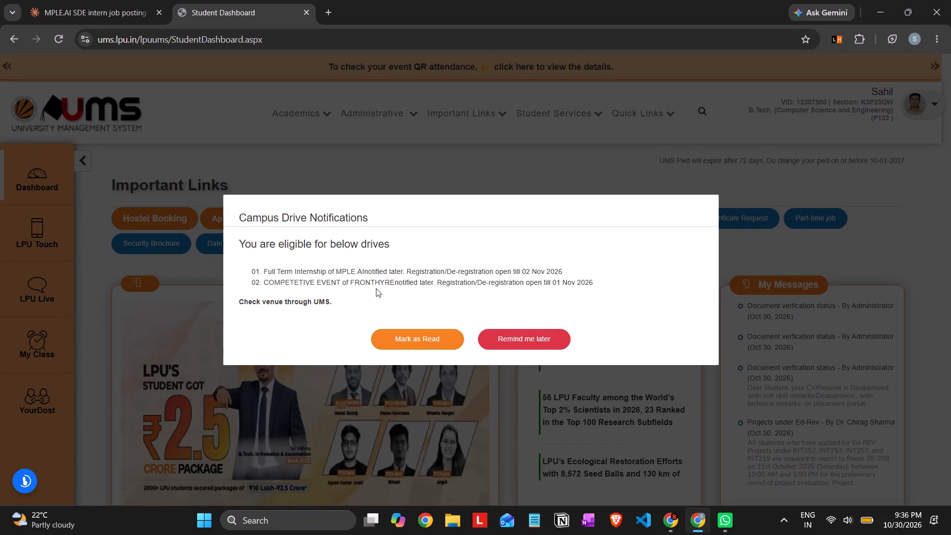
Mark the Campus Drive Notifications as read.
click(433, 341)
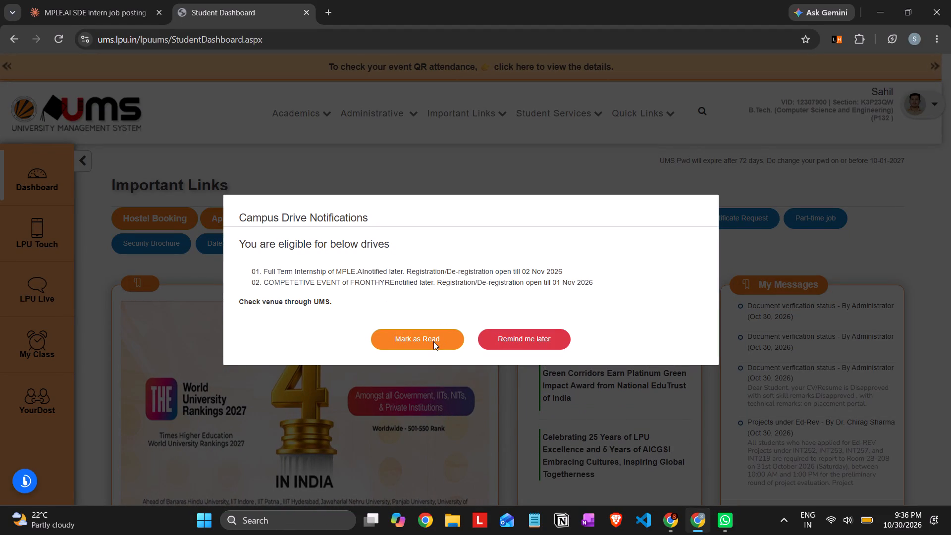
click(484, 353)
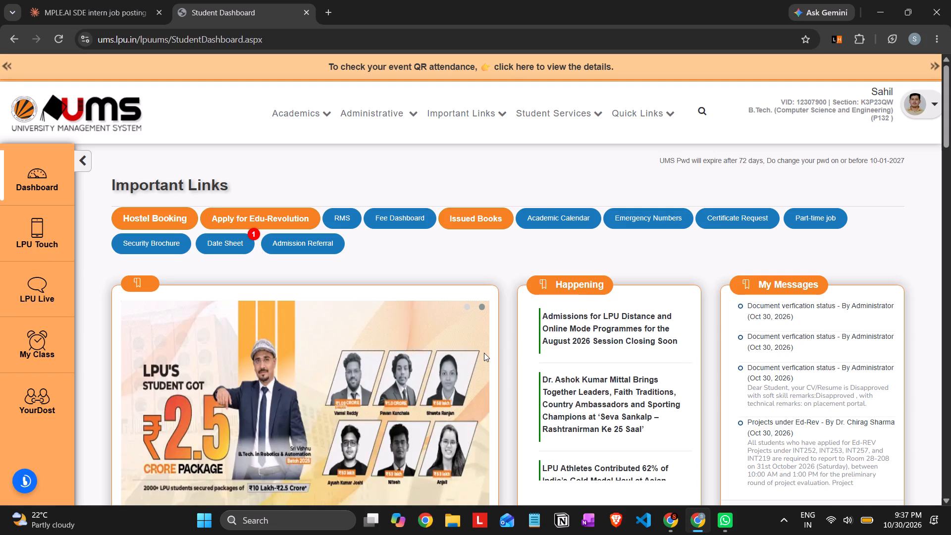
Read through the dashboard's My Messages notices, including those on document verification status.
scroll(484, 353, down, 1)
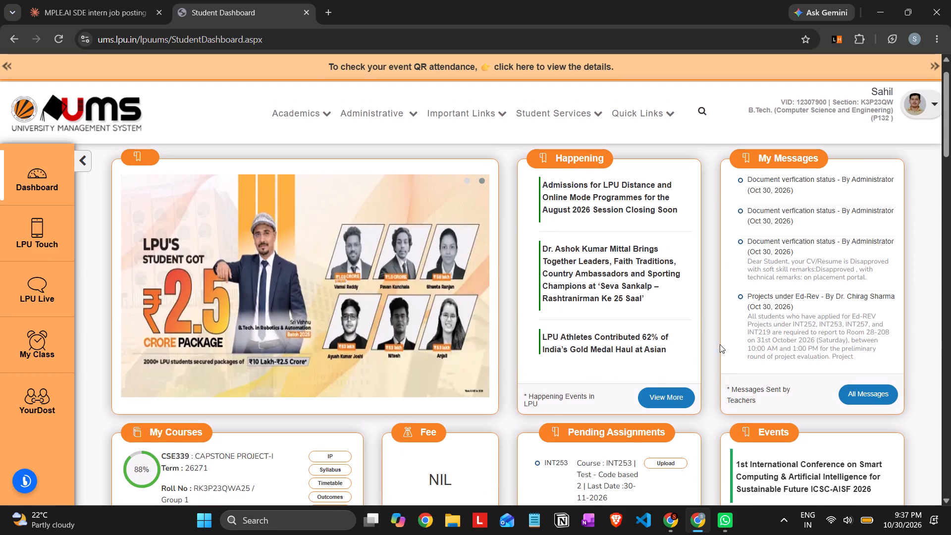
scroll(778, 331, down, 1)
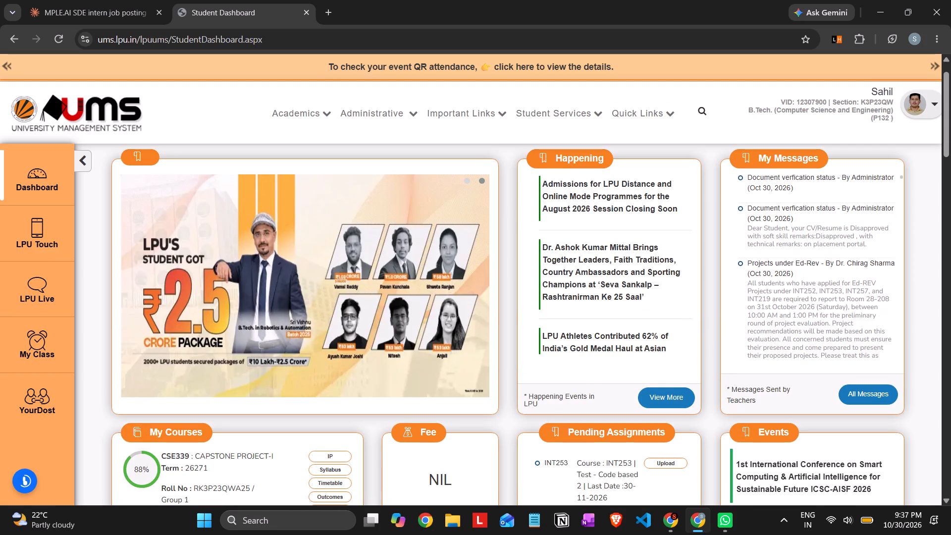
scroll(778, 331, down, 1)
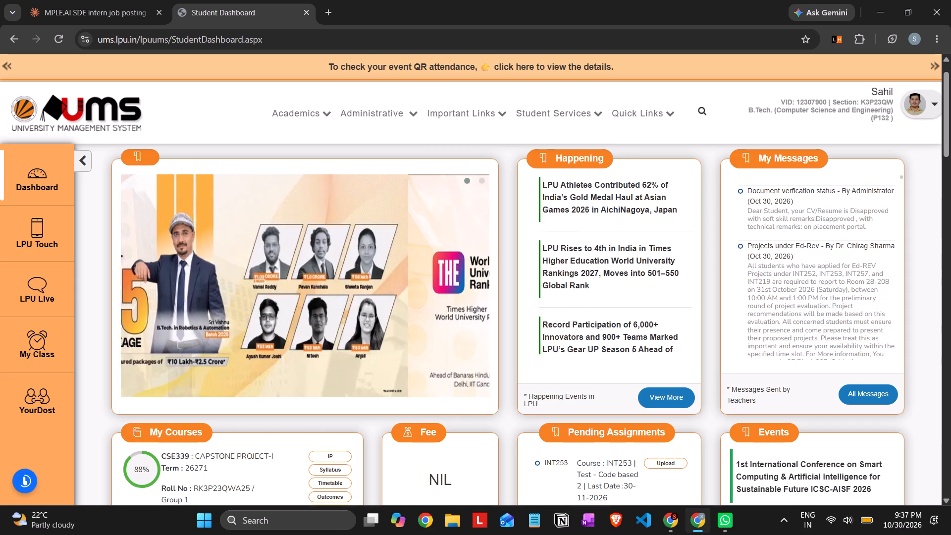
scroll(778, 331, down, 2)
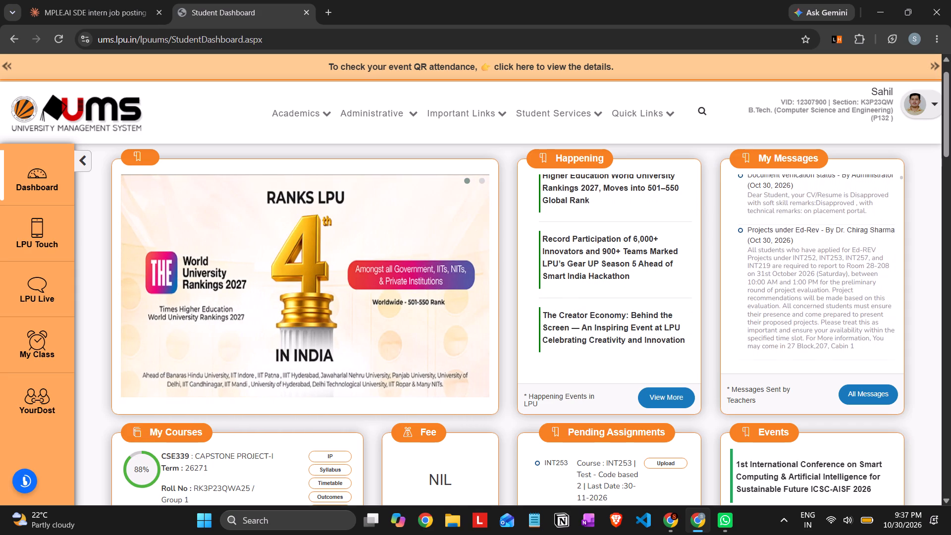
scroll(778, 331, down, 2)
scroll(778, 331, up, 1)
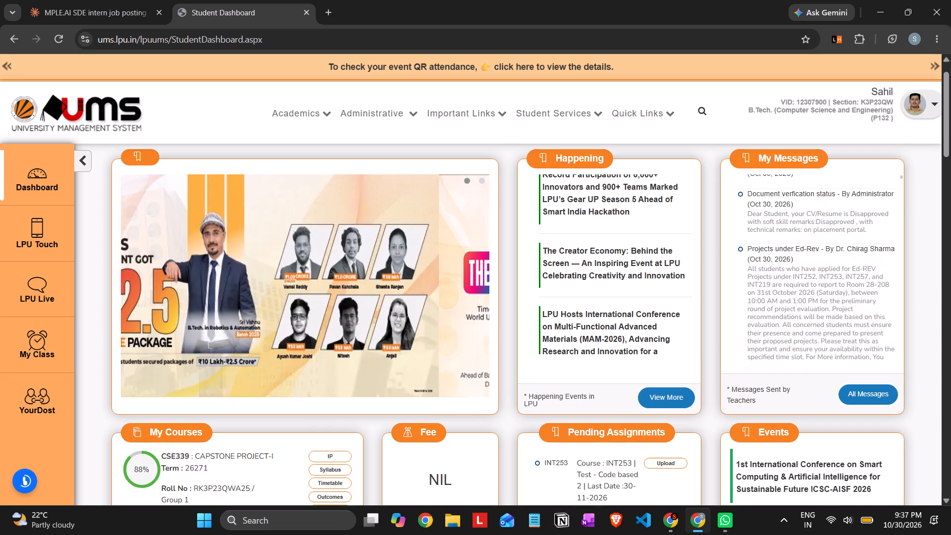
scroll(778, 331, up, 10)
scroll(563, 283, up, 7)
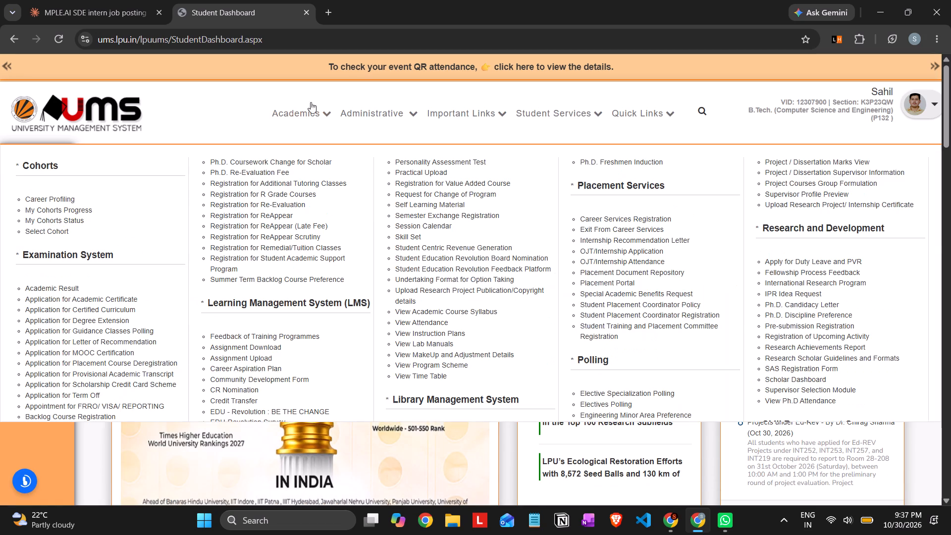
Open the Placement Portal's Upload CV/Documents page and check the soft skill verification status of the already uploaded documents.
click(593, 285)
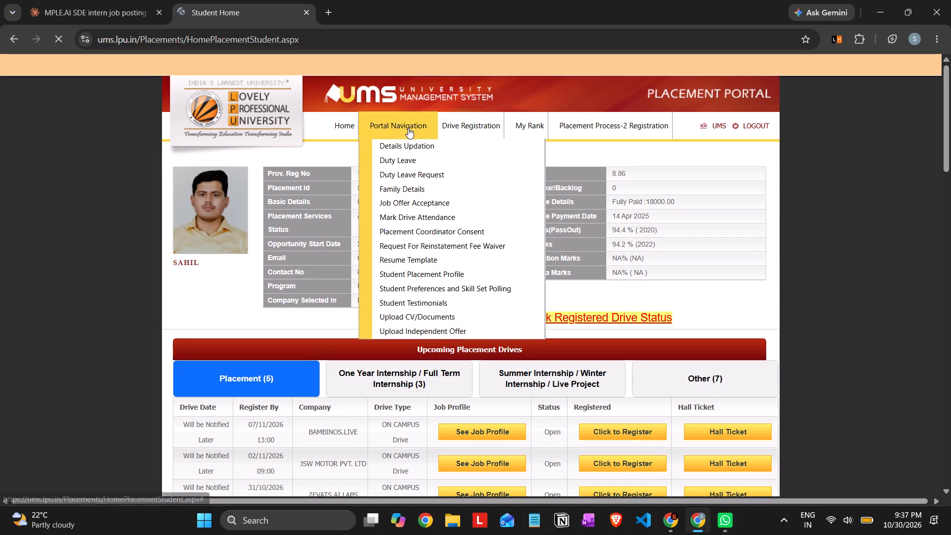
click(433, 315)
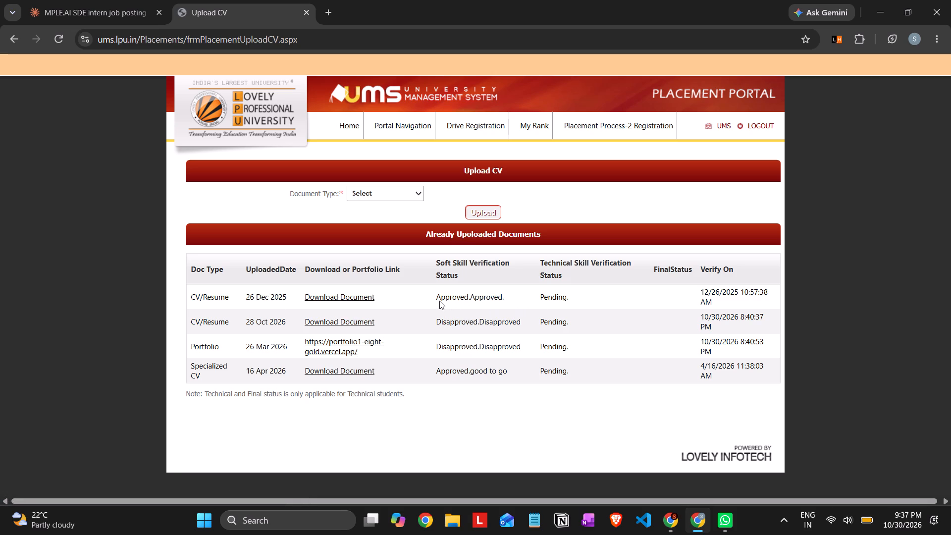
drag(438, 301, 519, 300)
click(519, 300)
drag(433, 347, 429, 296)
click(429, 296)
Set the upload's document type to CV/Resume:CV and its CV type to General CV.
click(402, 190)
click(394, 230)
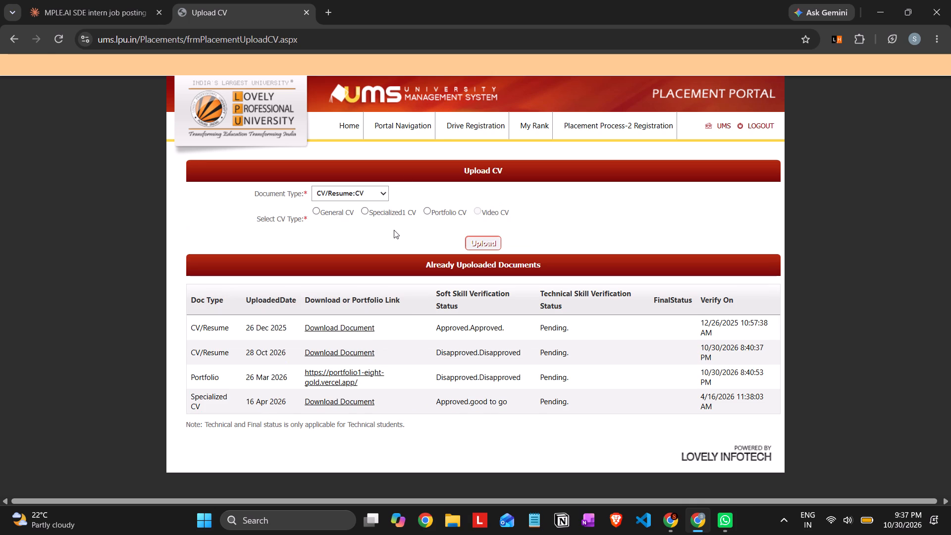
click(316, 215)
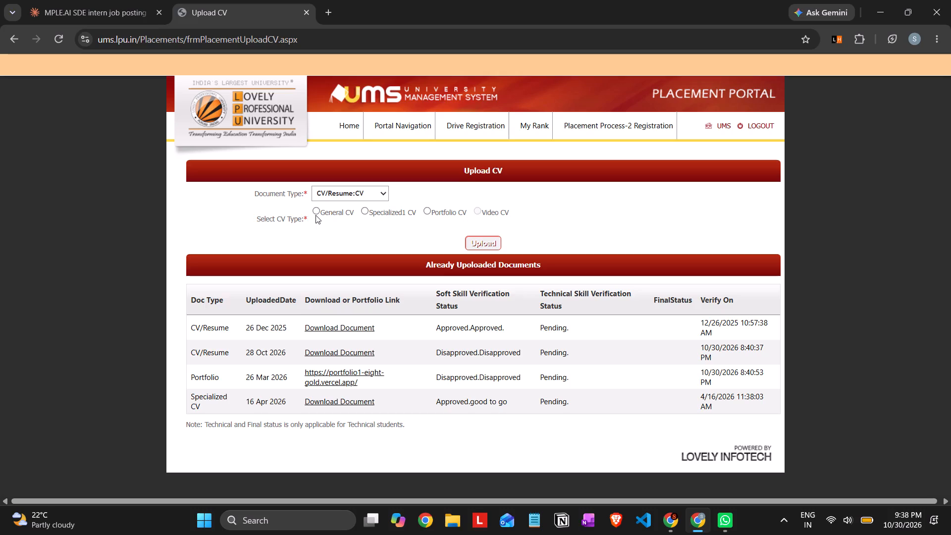
click(316, 214)
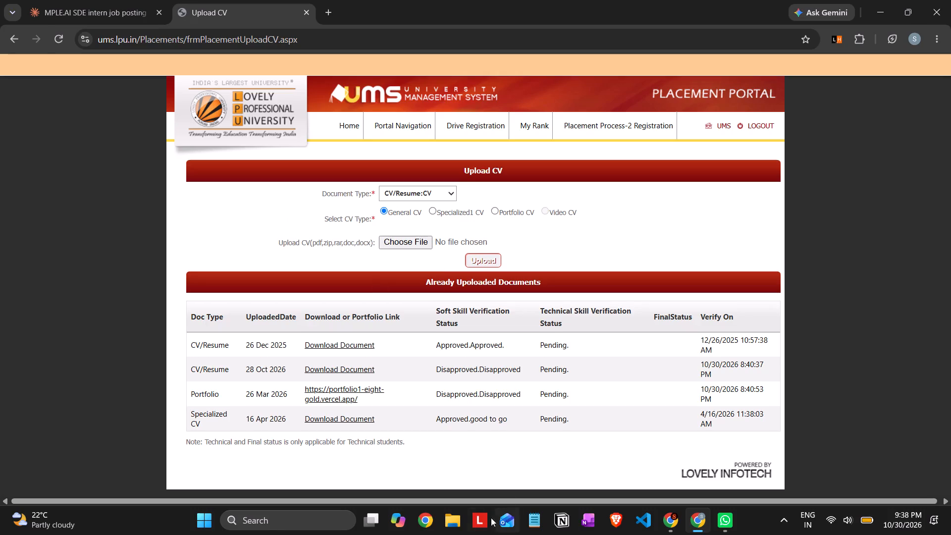
Switch to File Explorer, open the CVFinalUpload PDF from the Desktop folder for a check, and close it.
click(444, 516)
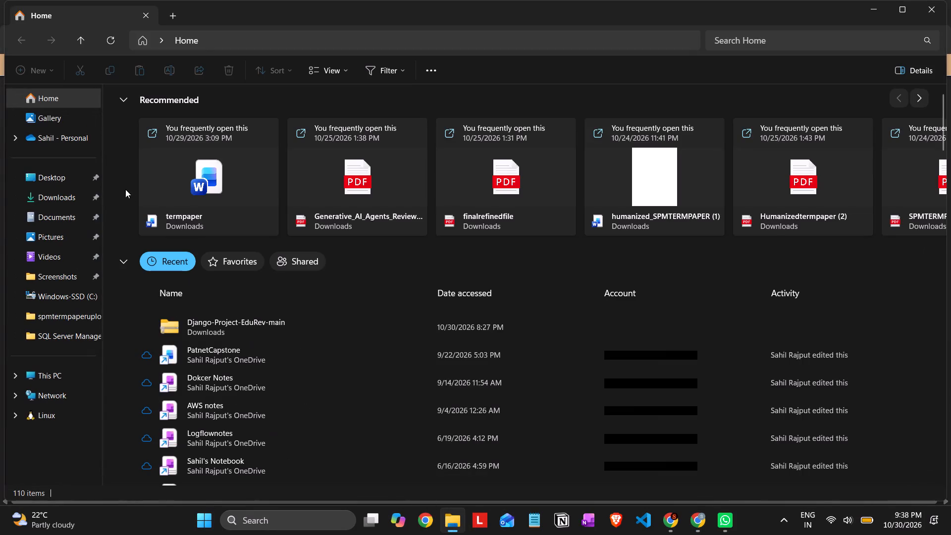
click(70, 178)
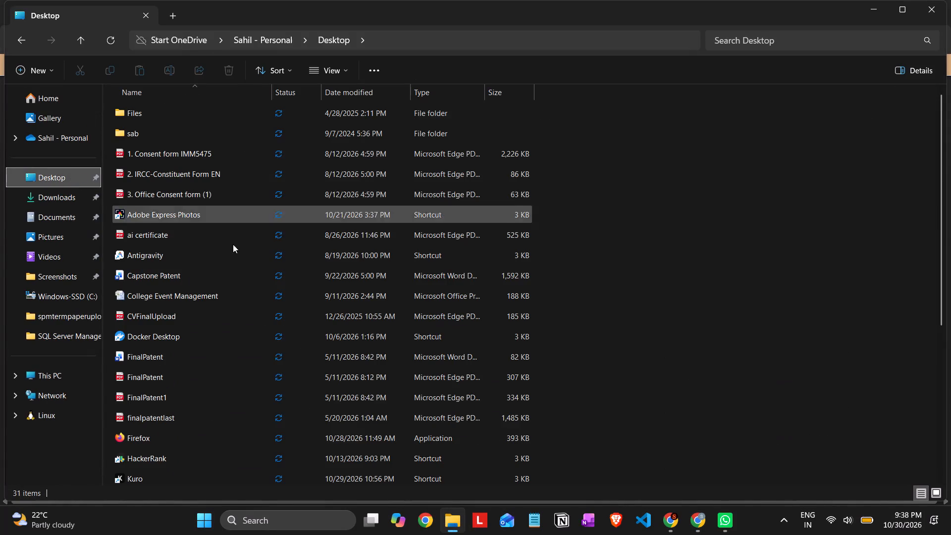
scroll(240, 337, down, 1)
double_click(177, 291)
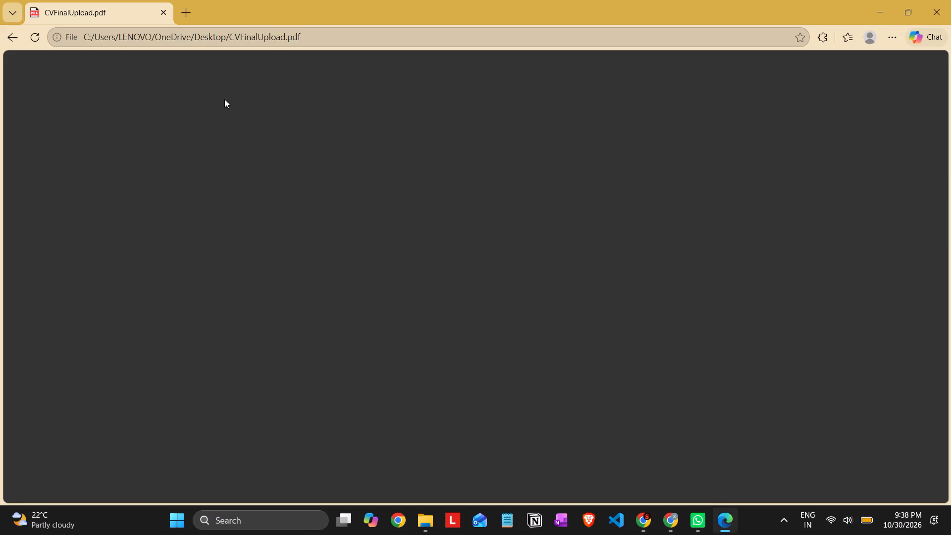
click(164, 13)
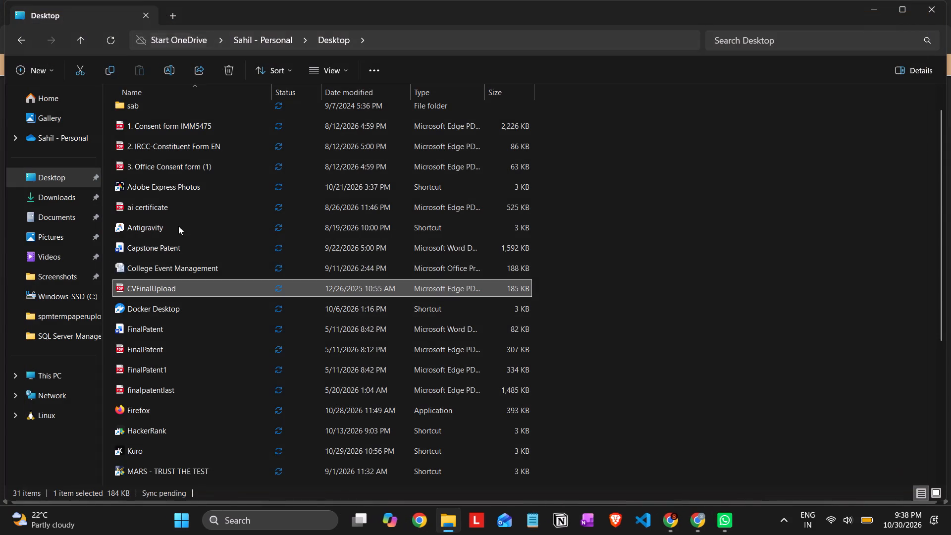
Open the newupdatedcvwithchanges PDF from the Desktop folder to review its contents.
scroll(158, 374, down, 2)
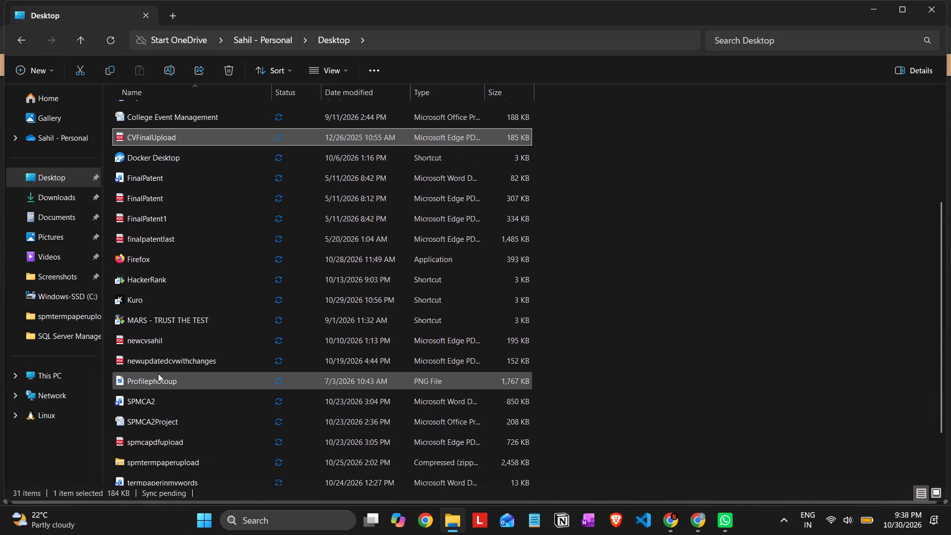
scroll(158, 374, down, 2)
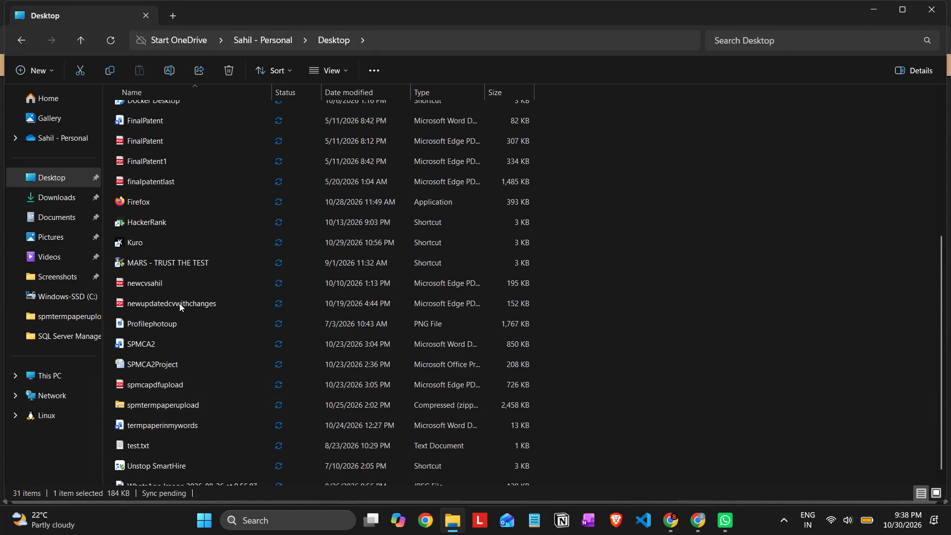
double_click(179, 307)
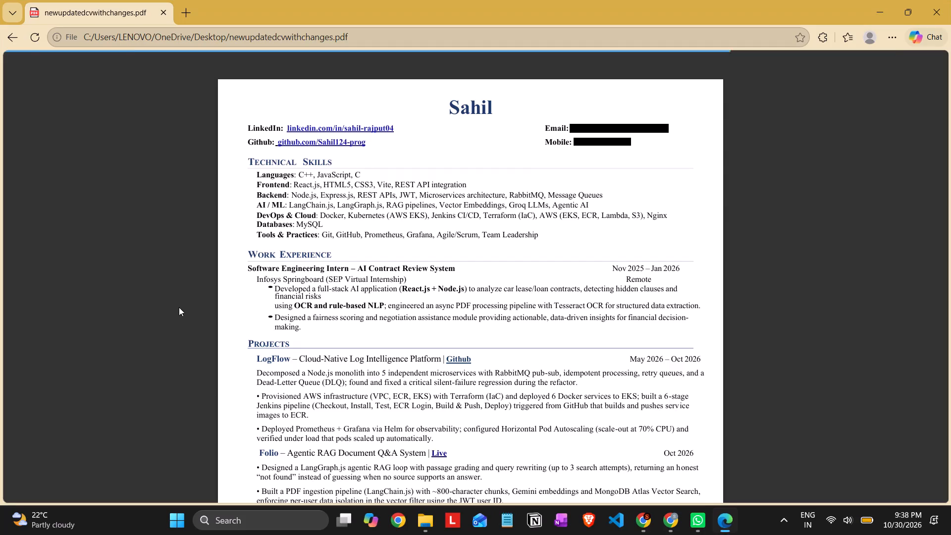
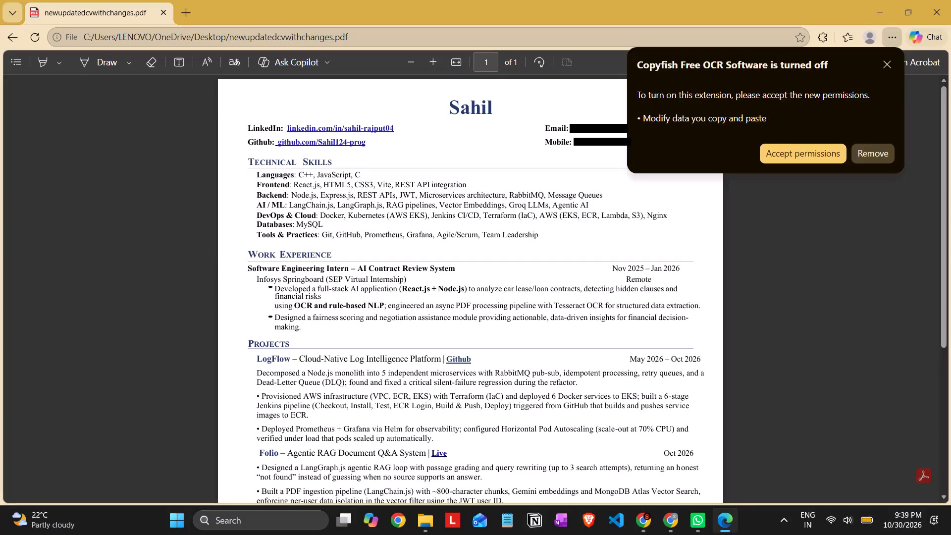
Follow the Github link of the LogFlow project in the CV to check the repository, and return to the PDF.
click(473, 355)
click(896, 61)
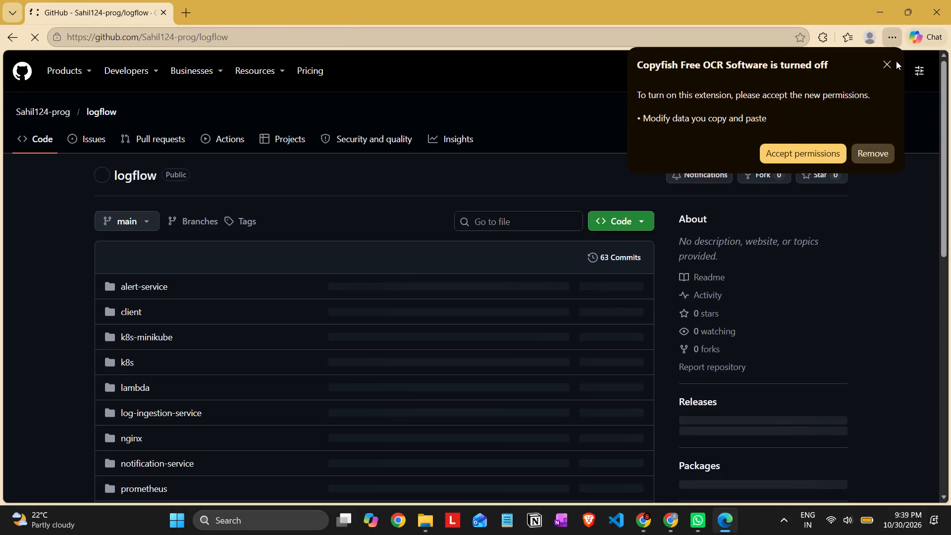
click(893, 62)
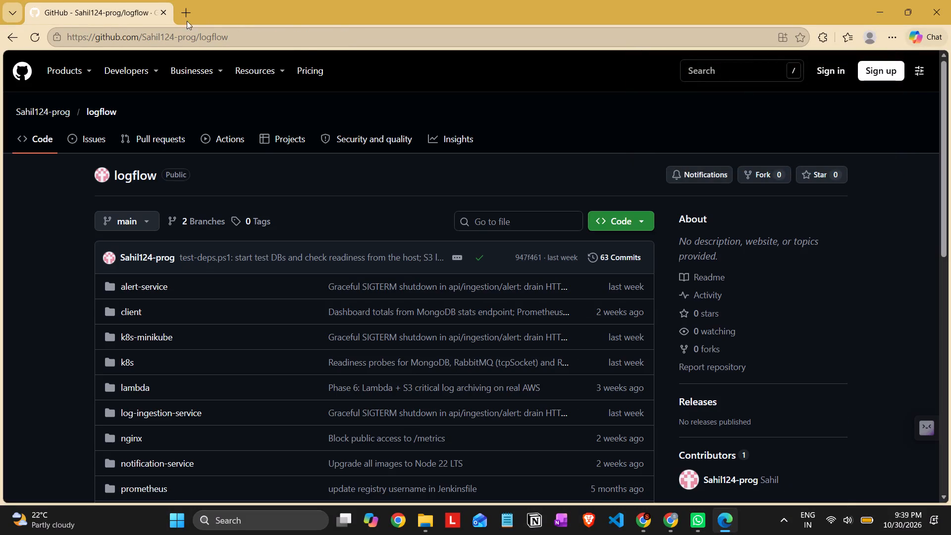
click(9, 38)
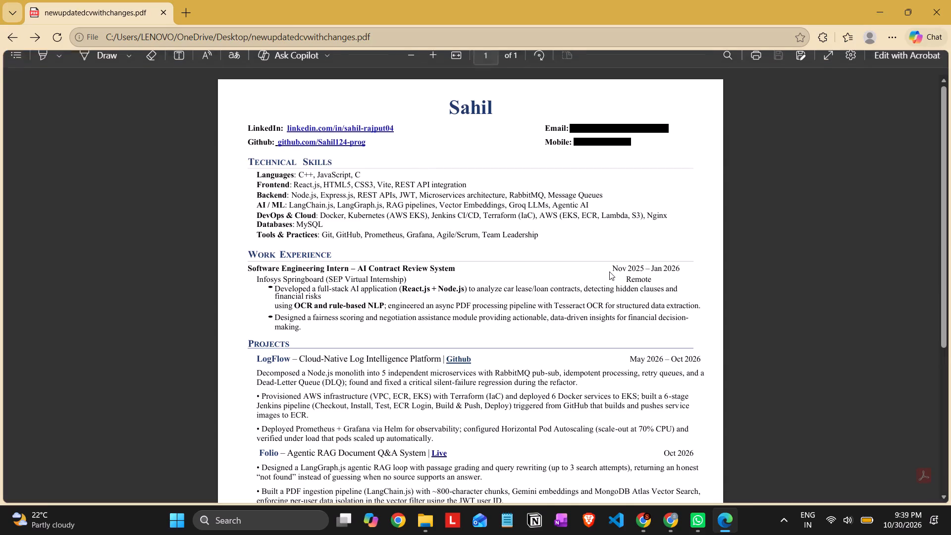
Review the CV's projects, certifications, achievements, education and work experience sections, and put the PDF window away.
scroll(634, 329, down, 3)
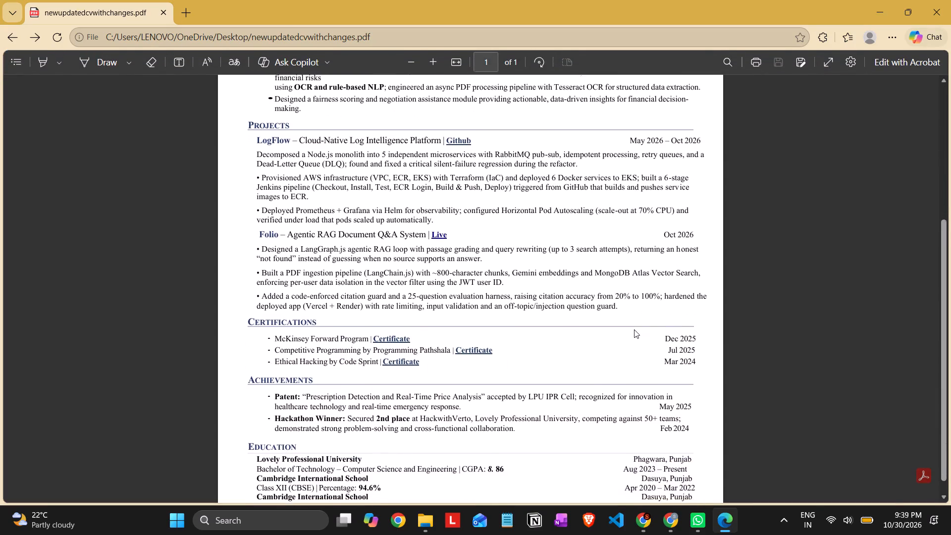
scroll(634, 329, down, 5)
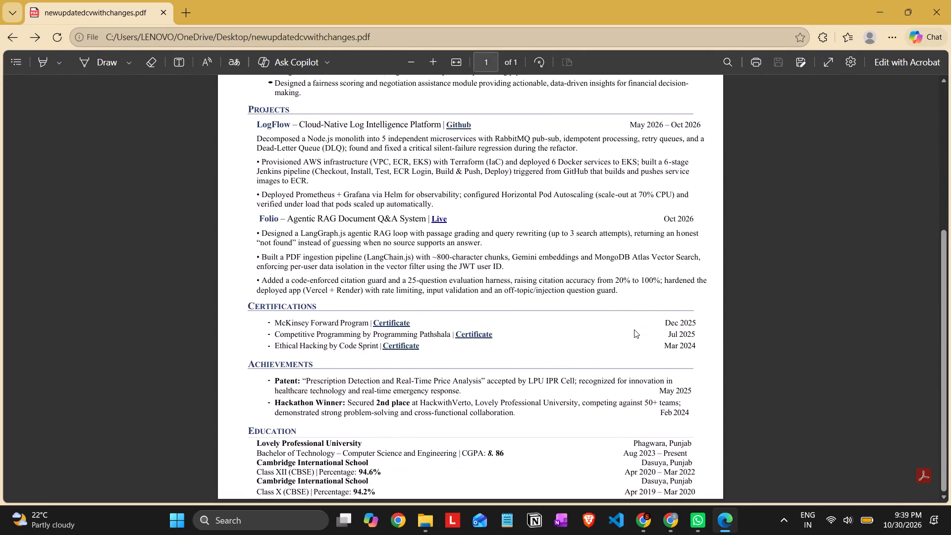
scroll(634, 329, down, 2)
scroll(361, 291, up, 1)
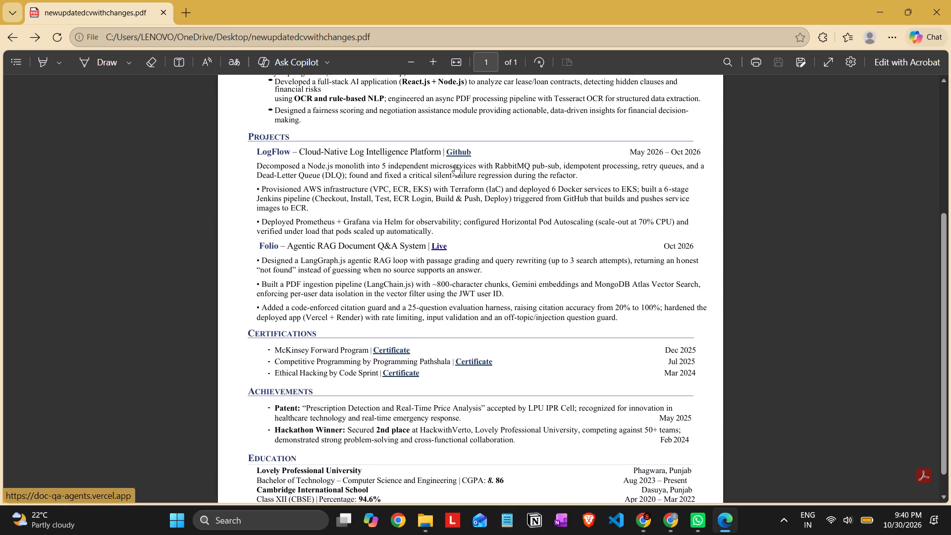
scroll(458, 150, up, 2)
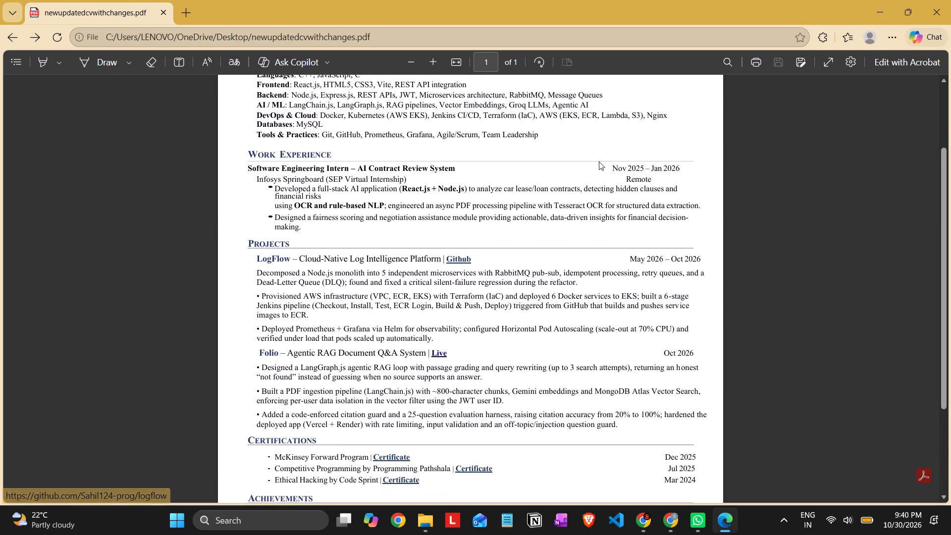
click(615, 170)
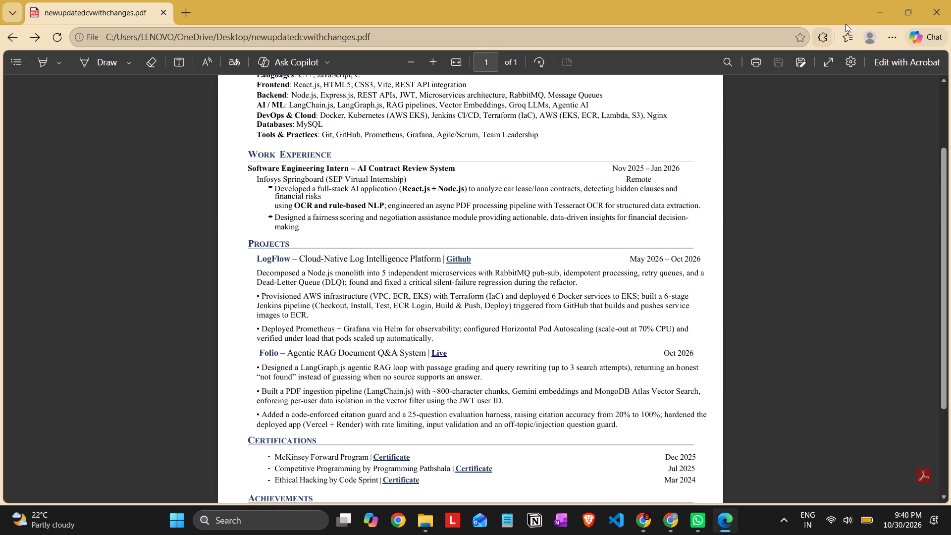
click(871, 15)
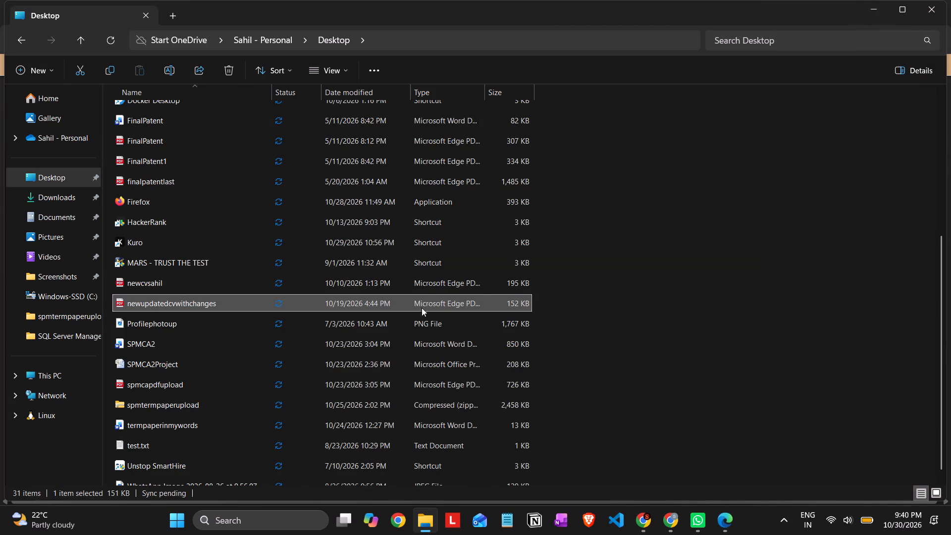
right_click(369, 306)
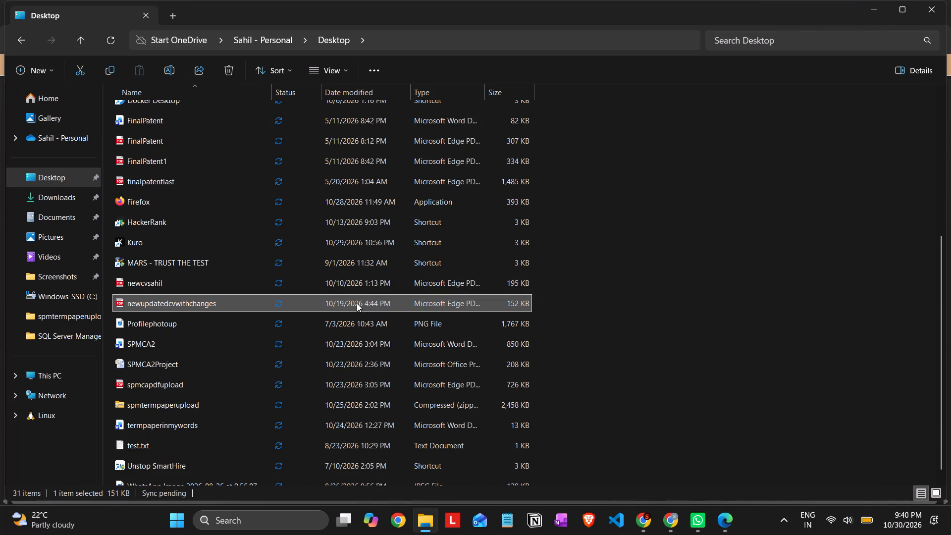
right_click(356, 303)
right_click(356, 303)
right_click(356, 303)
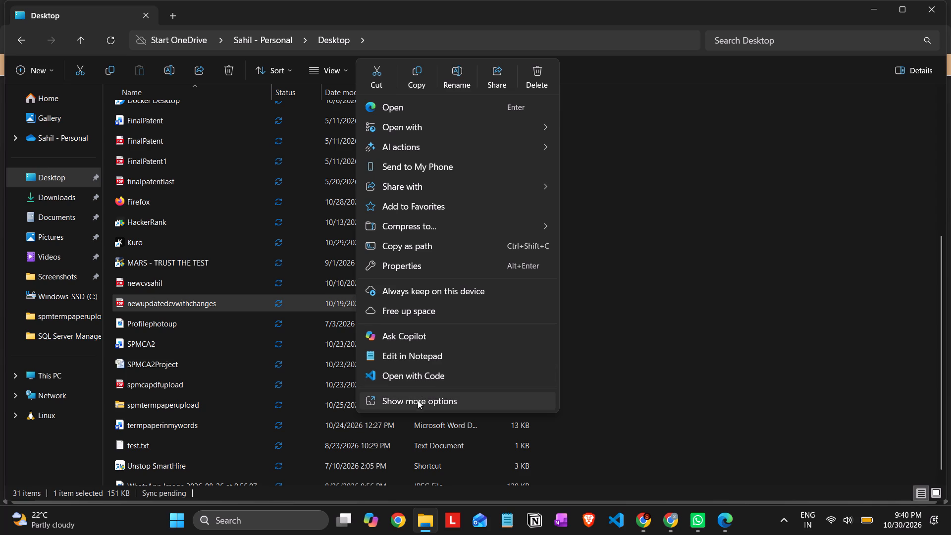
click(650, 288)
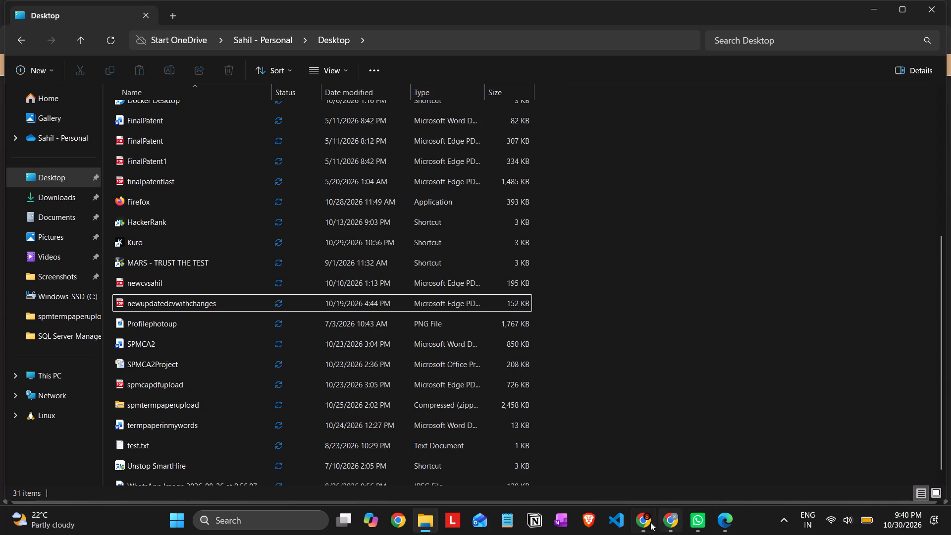
Switch to Chrome, search the web for "pdf to word" in a new tab, and open the iLovePDF PDF to WORD converter.
click(667, 524)
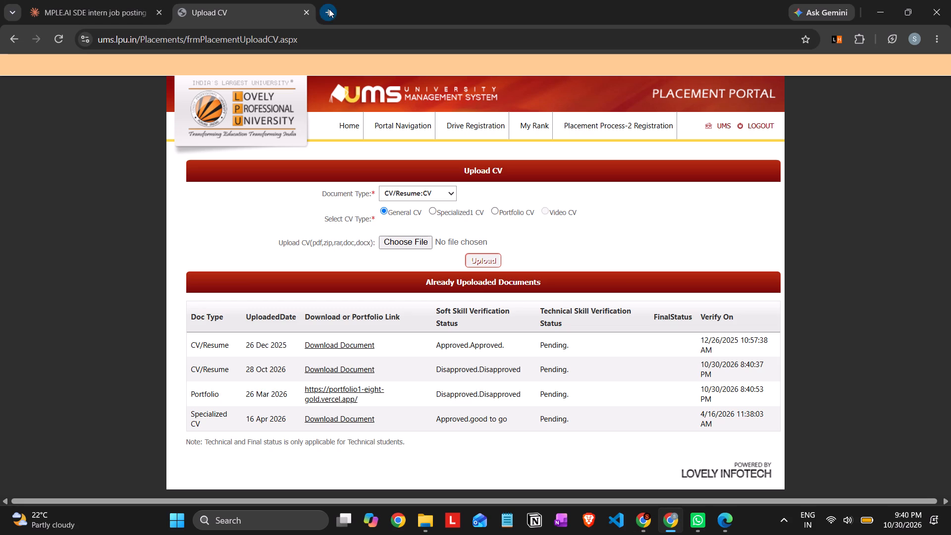
click(329, 9)
text(pdf to word)
key(Return)
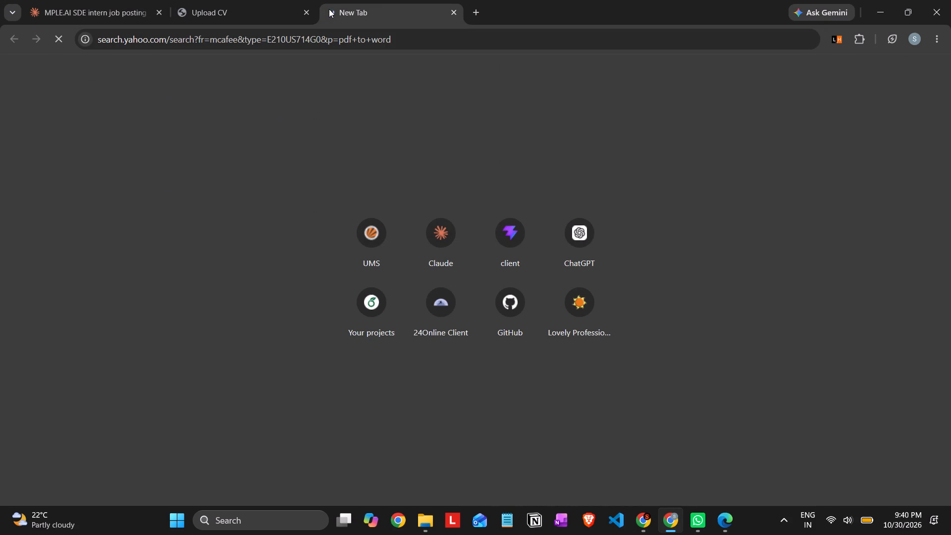
click(634, 517)
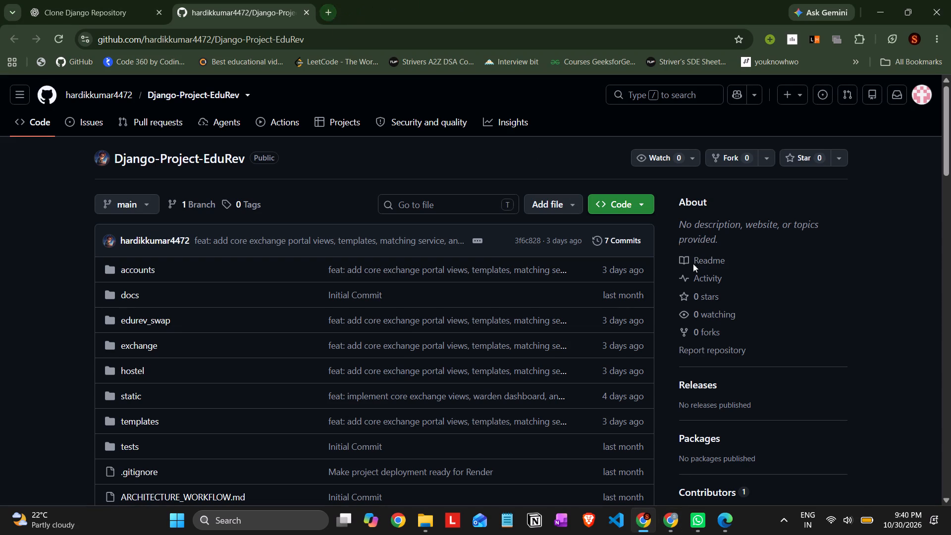
click(672, 525)
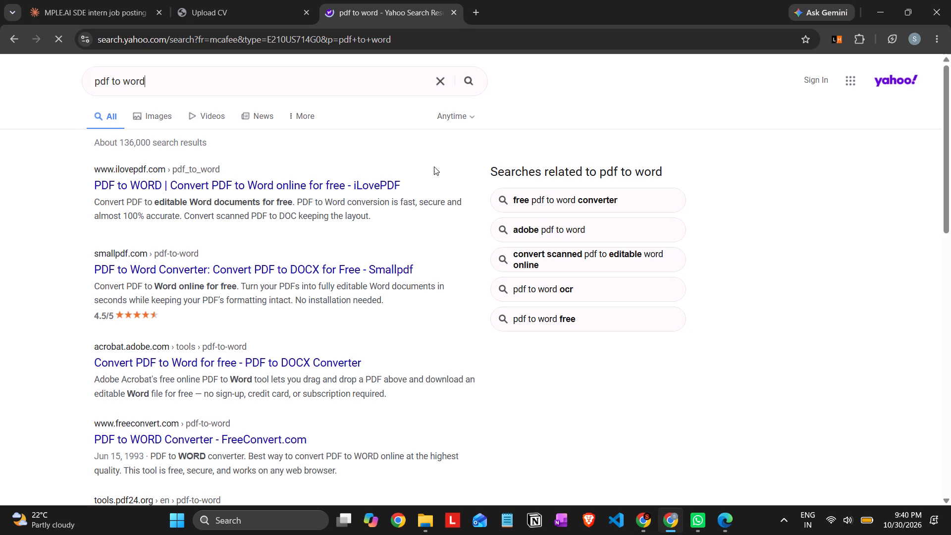
click(211, 179)
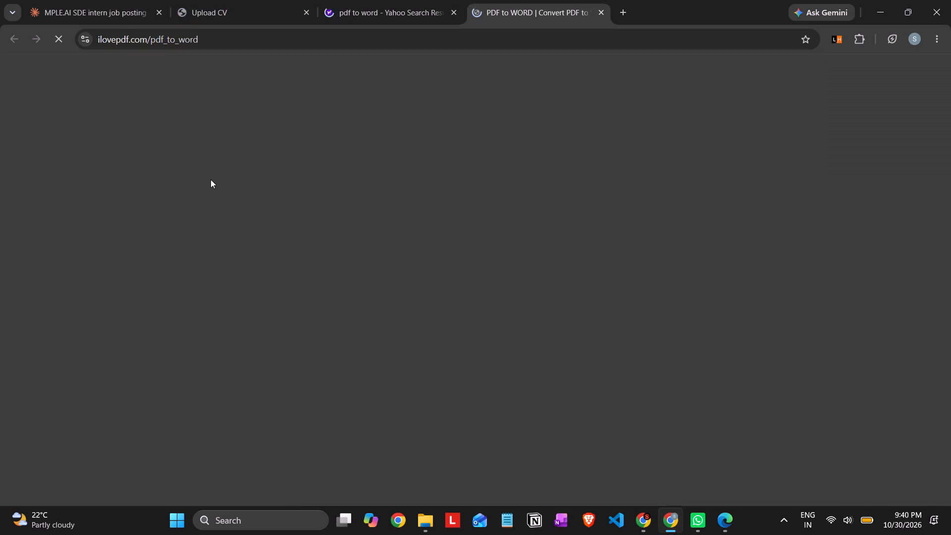
click(450, 240)
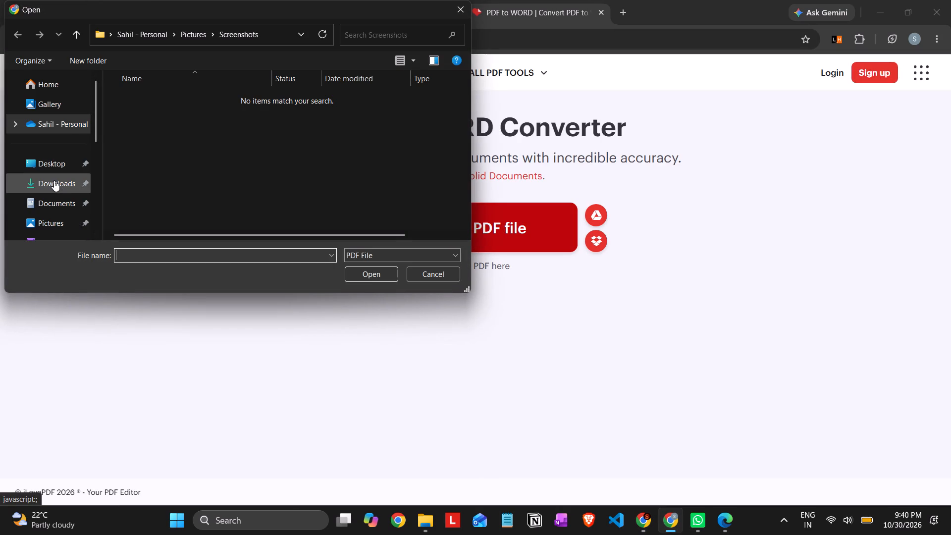
click(55, 164)
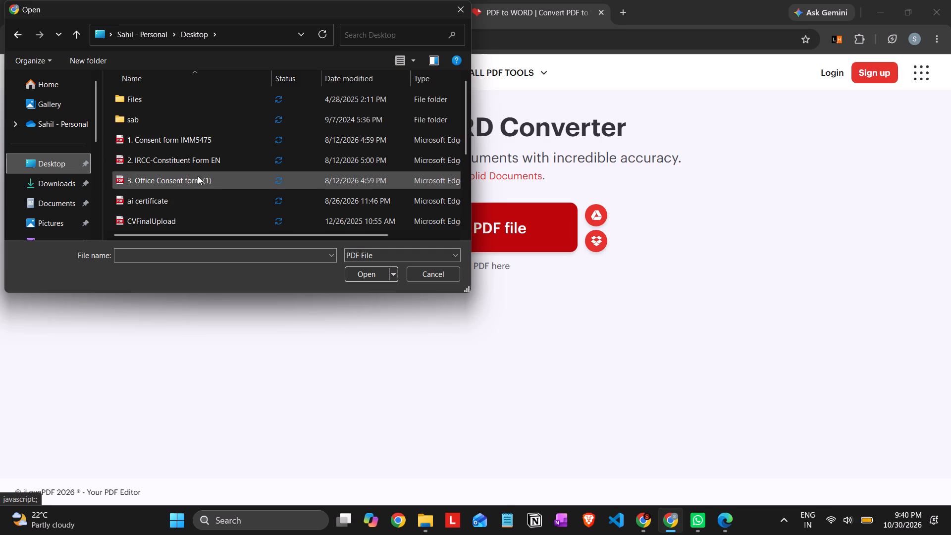
scroll(204, 179, down, 1)
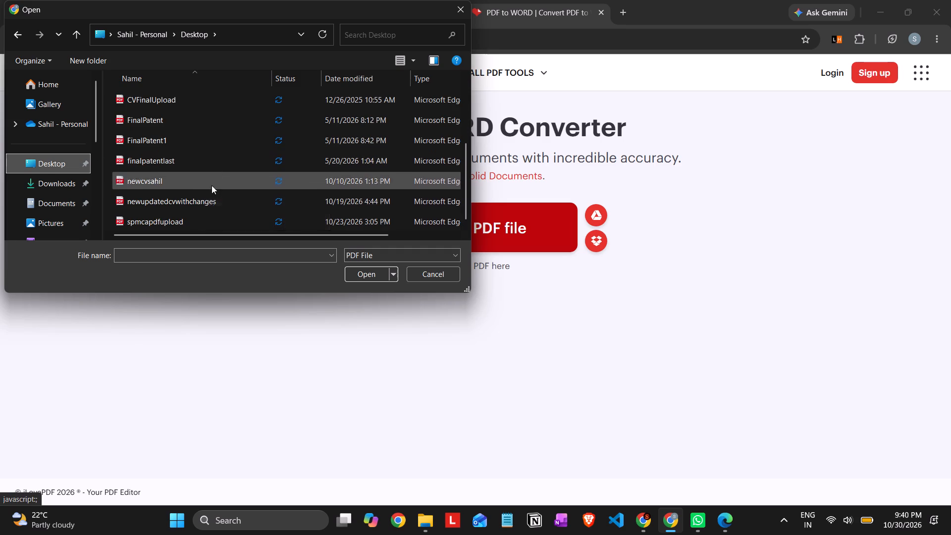
click(207, 202)
click(370, 275)
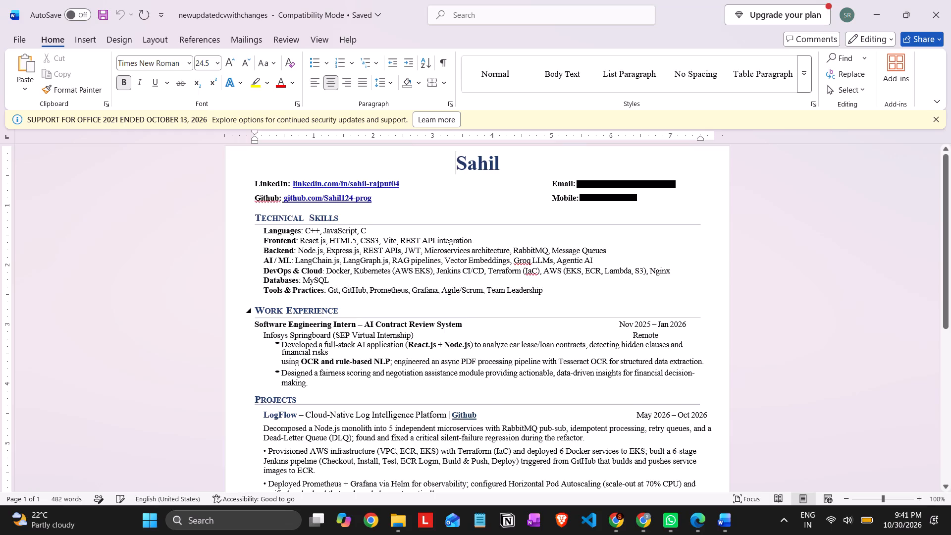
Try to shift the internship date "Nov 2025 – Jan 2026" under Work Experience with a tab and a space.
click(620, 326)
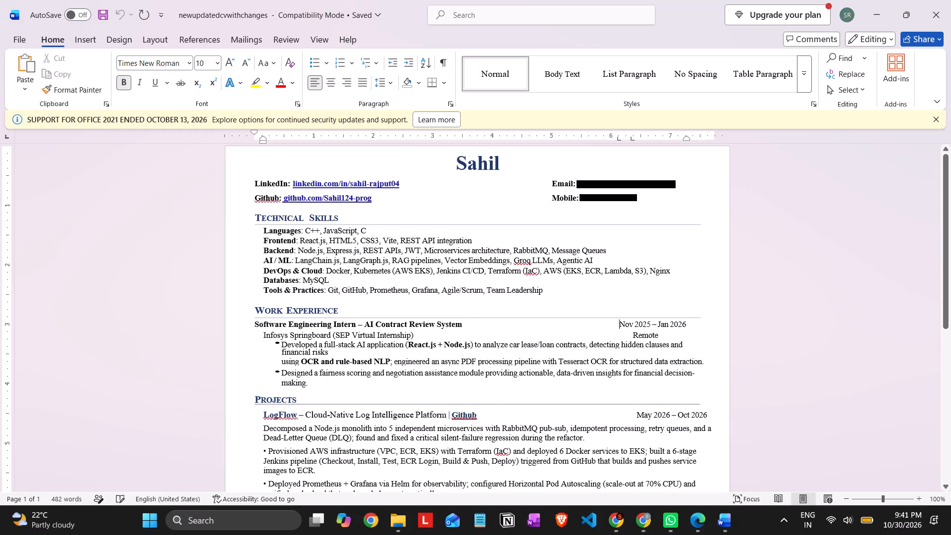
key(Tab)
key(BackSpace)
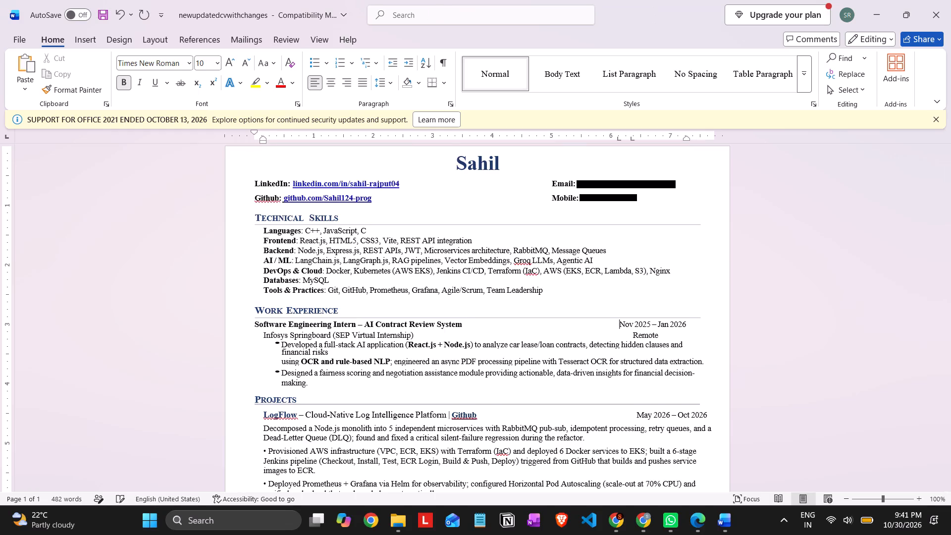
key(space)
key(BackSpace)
Remove the bullet markers from the two description paragraphs of the internship under Work Experience.
scroll(620, 326, down, 1)
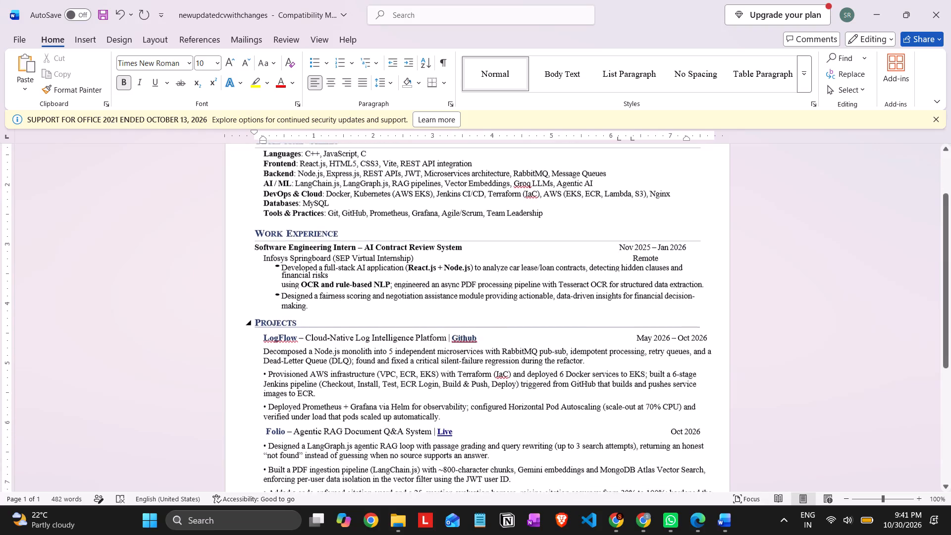
scroll(620, 326, down, 1)
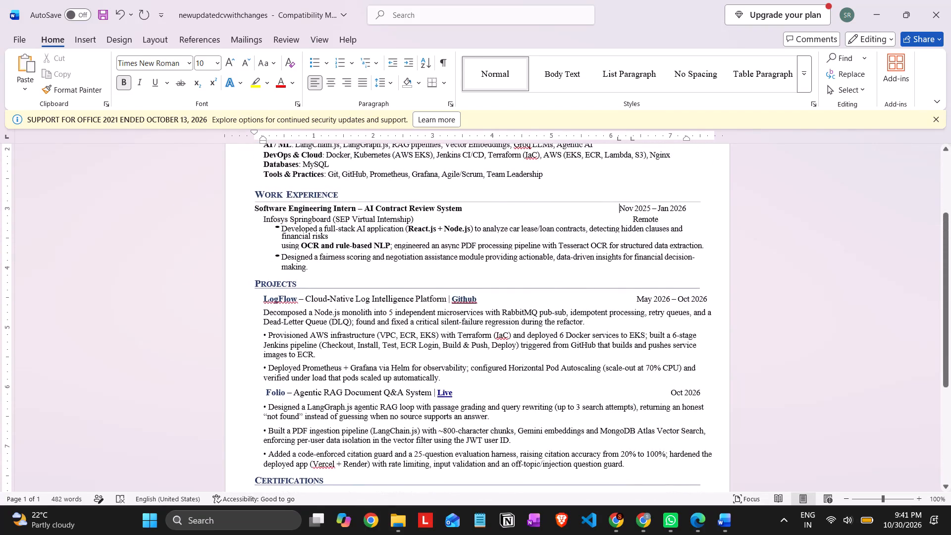
click(282, 228)
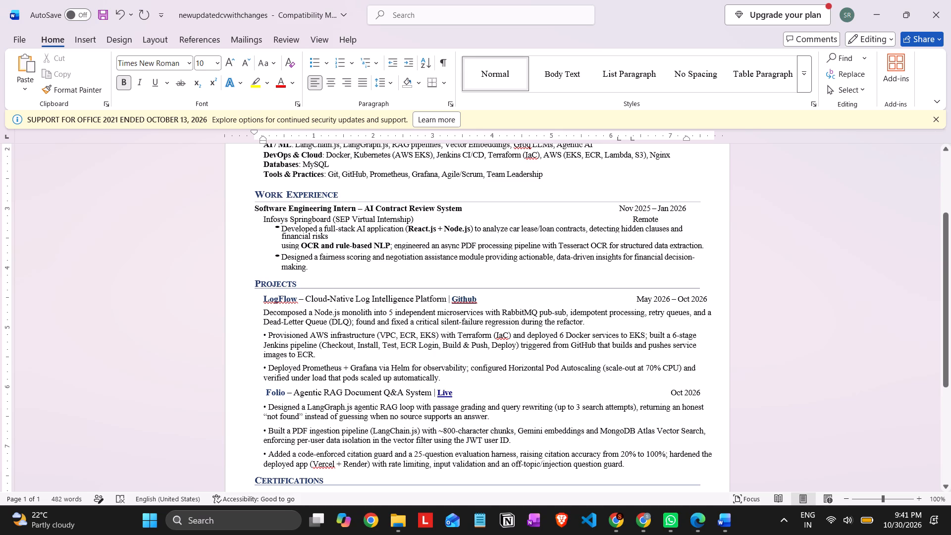
key(BackSpace)
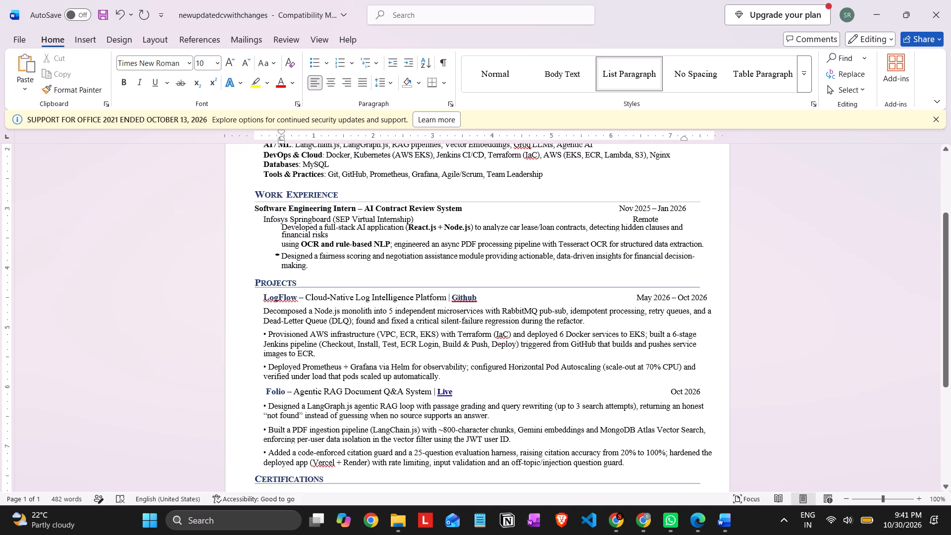
key(Down)
key(Down)
key(Down)
key(BackSpace)
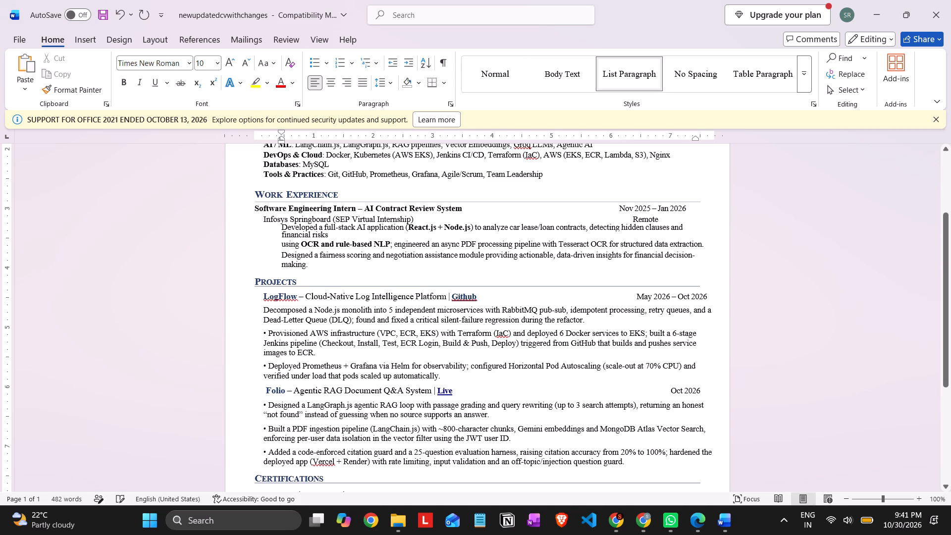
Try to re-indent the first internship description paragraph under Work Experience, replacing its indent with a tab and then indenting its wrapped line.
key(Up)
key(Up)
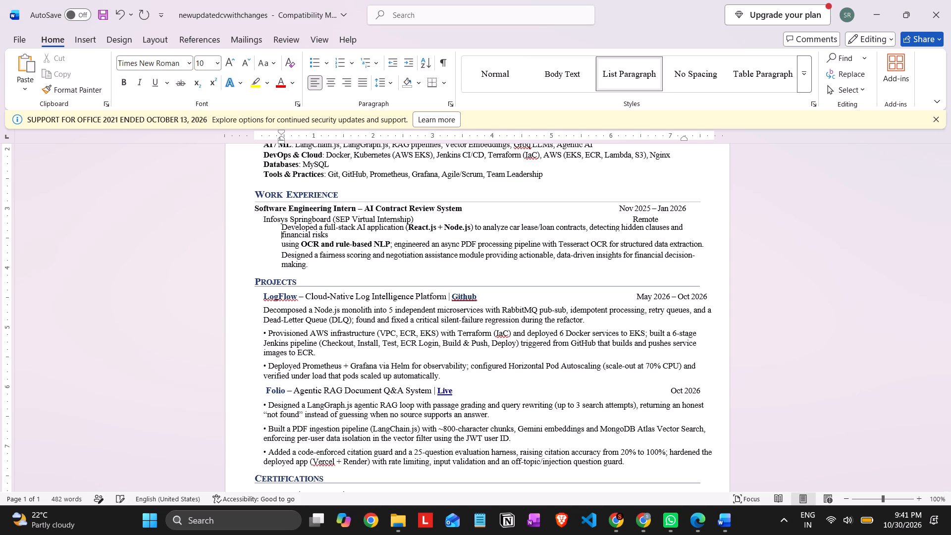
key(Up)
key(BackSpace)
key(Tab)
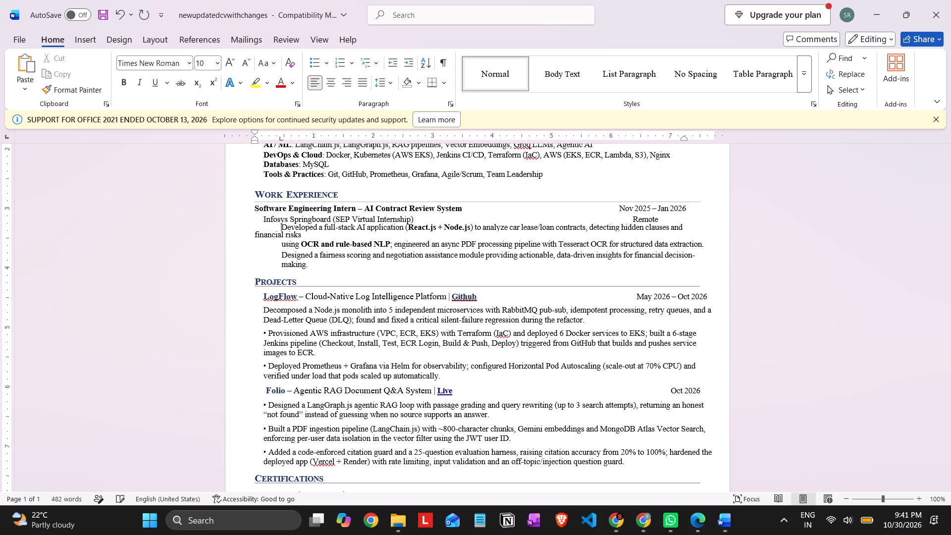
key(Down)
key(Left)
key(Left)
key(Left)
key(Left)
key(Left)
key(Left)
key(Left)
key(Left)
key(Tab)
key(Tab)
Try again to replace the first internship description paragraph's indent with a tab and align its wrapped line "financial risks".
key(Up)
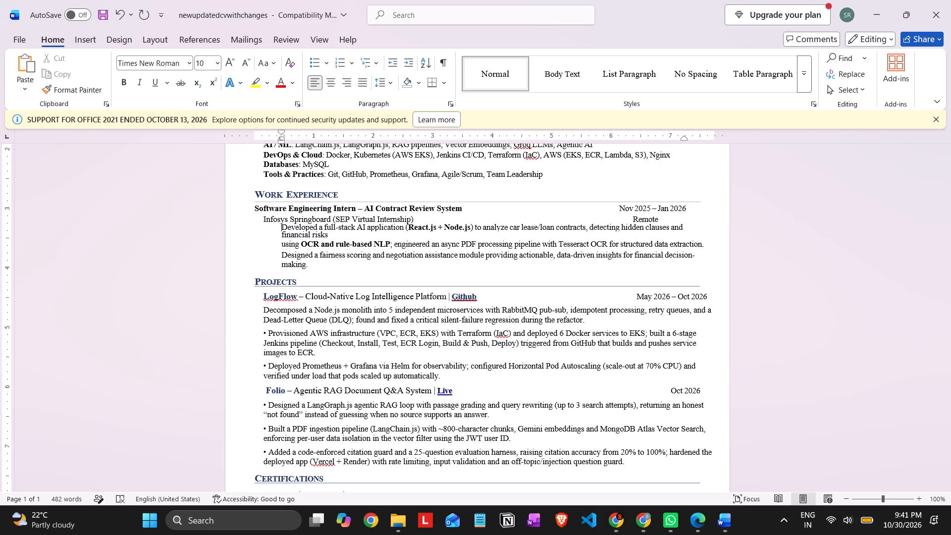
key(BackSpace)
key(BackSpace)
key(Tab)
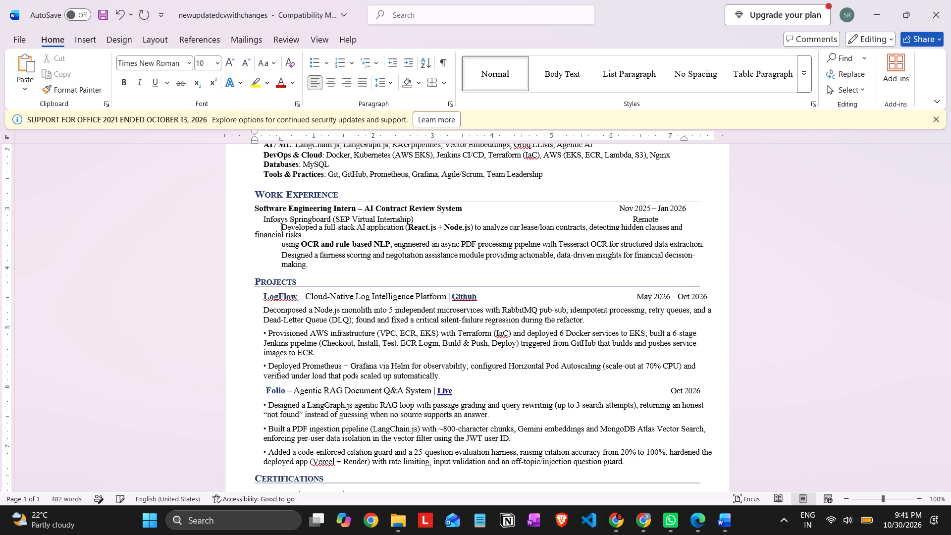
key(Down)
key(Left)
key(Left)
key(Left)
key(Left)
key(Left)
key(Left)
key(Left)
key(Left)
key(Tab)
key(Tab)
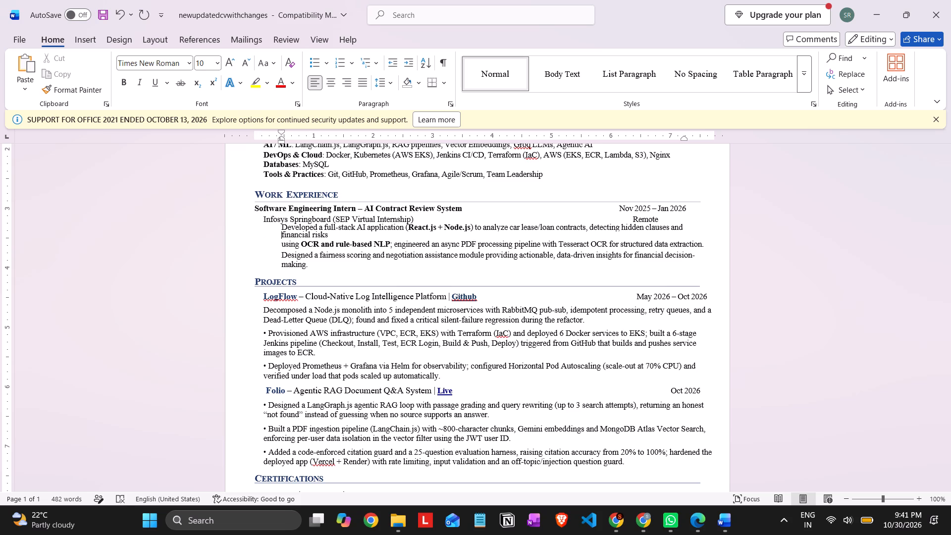
Shift "Remote" on the Infosys Springboard line further along with one tab and seven spaces.
click(633, 220)
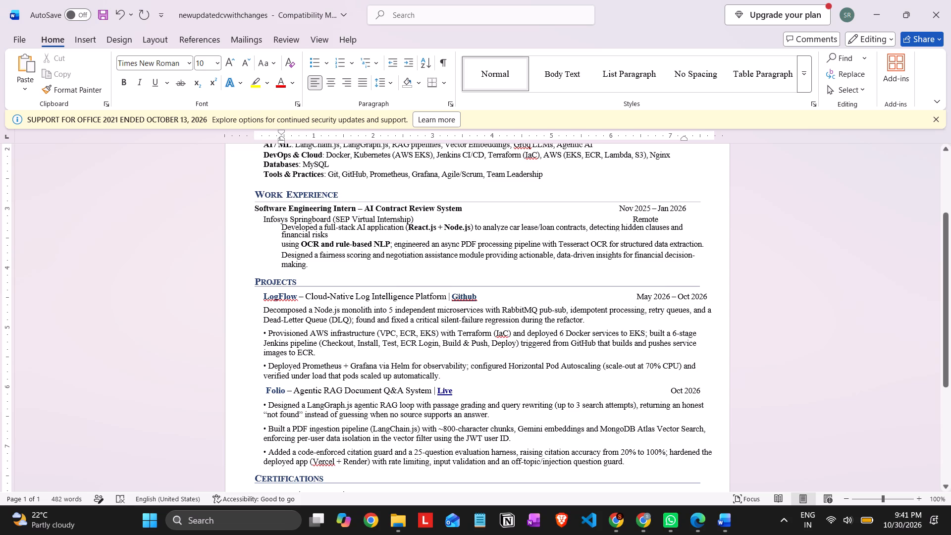
key(Tab)
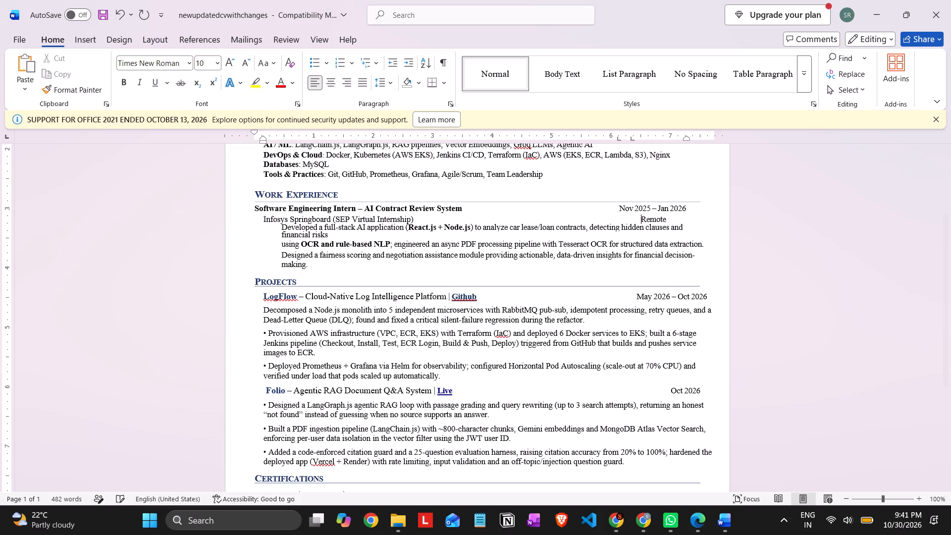
key(Tab)
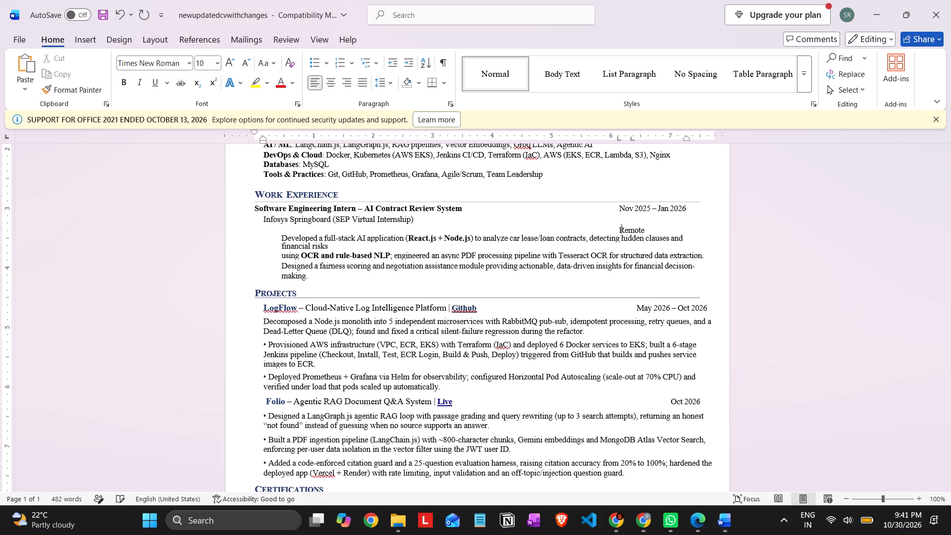
key(BackSpace)
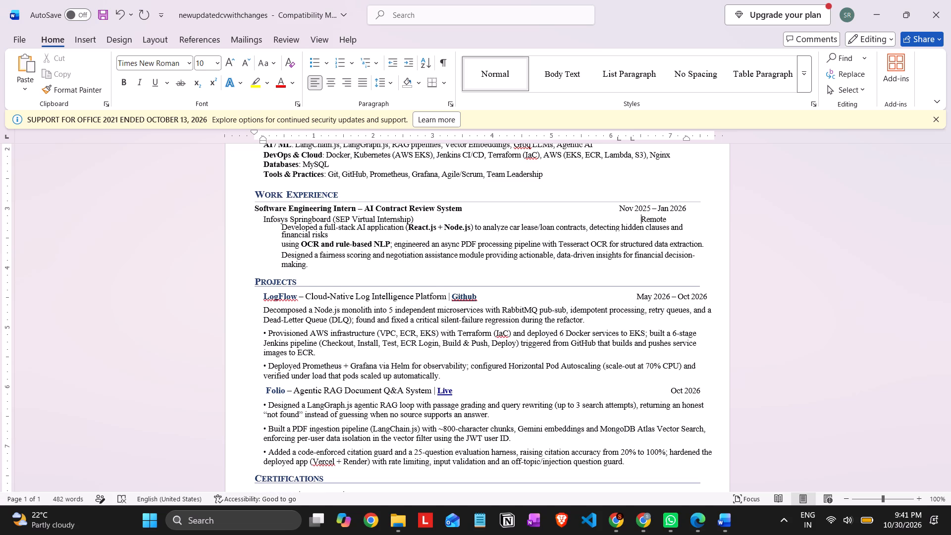
key(space)
key(space)
key(space)
key(space)
key(space)
key(space)
key(space)
key(Down)
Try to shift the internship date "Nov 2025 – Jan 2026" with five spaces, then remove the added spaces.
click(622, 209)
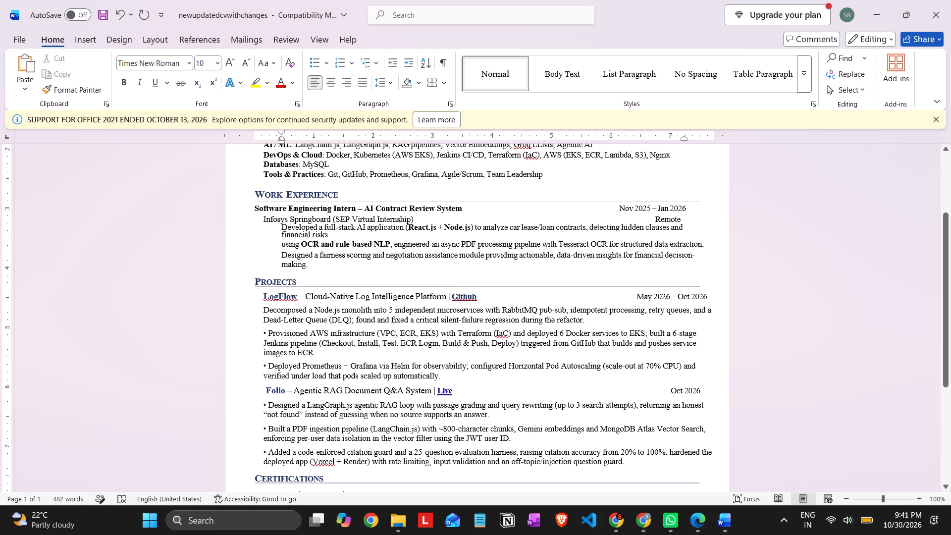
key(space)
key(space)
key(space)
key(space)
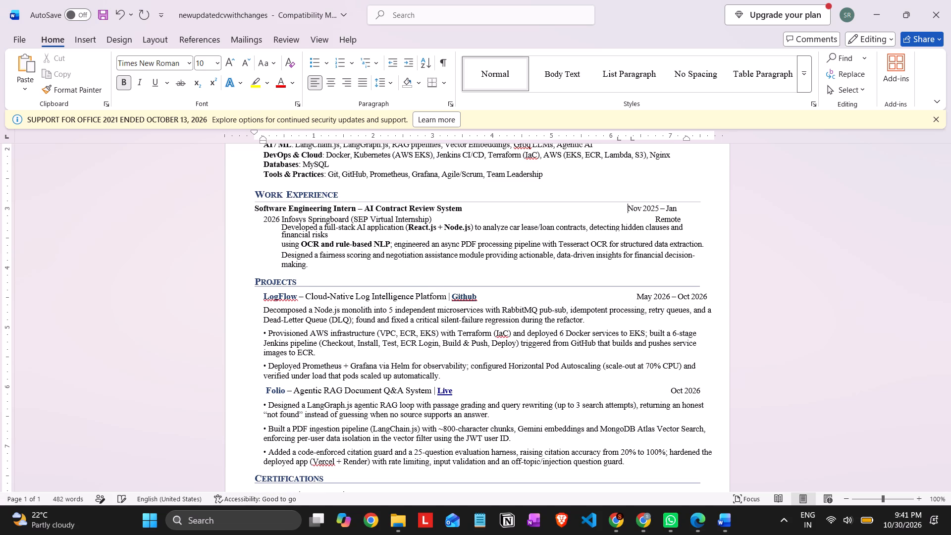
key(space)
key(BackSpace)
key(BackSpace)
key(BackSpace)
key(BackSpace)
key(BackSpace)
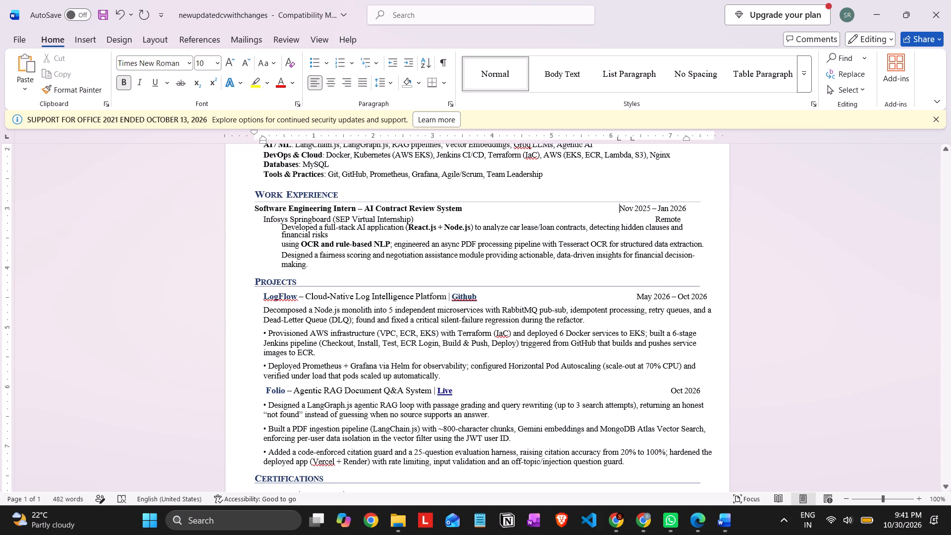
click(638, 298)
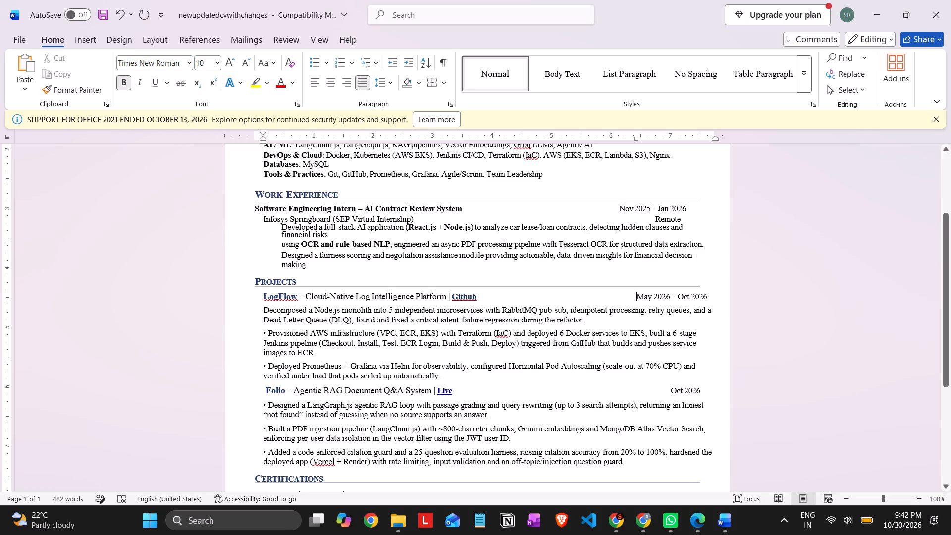
Delete the "DevOps & Cloud" and "AI / ML" lines from the Technical Skills section.
scroll(282, 256, up, 2)
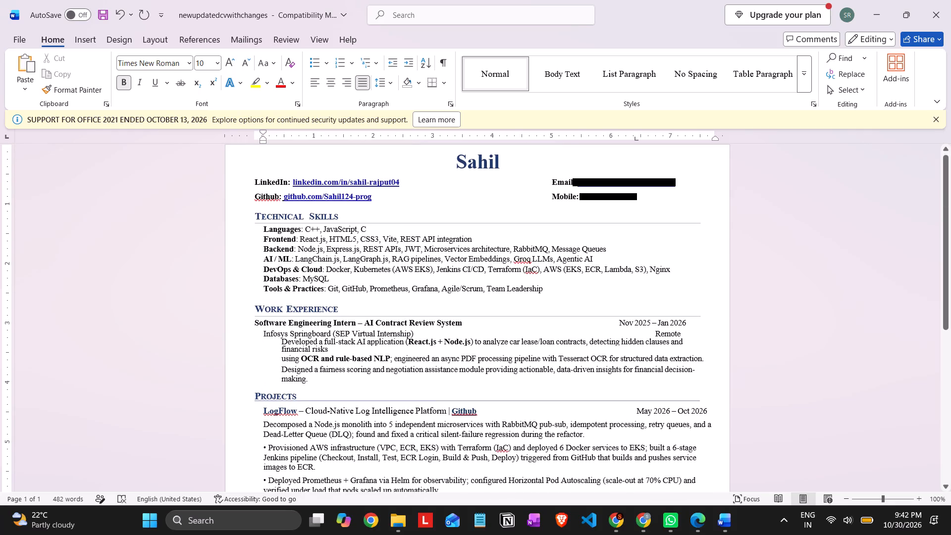
drag(670, 269, 657, 269)
drag(657, 269, 263, 267)
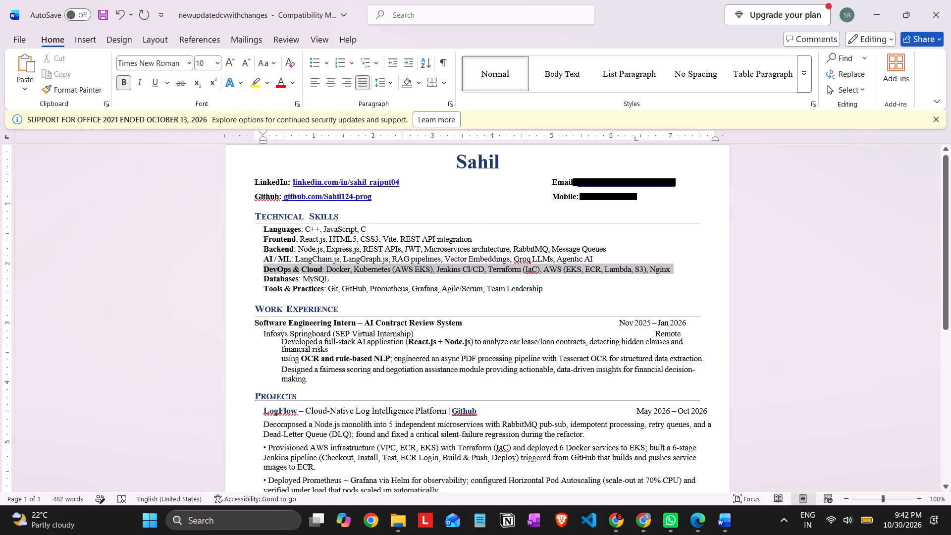
key(BackSpace)
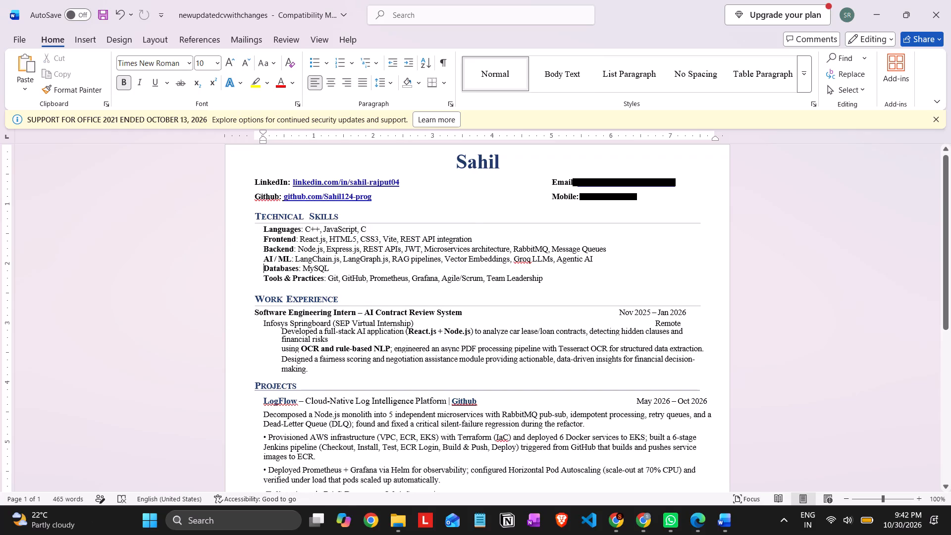
drag(596, 261, 267, 256)
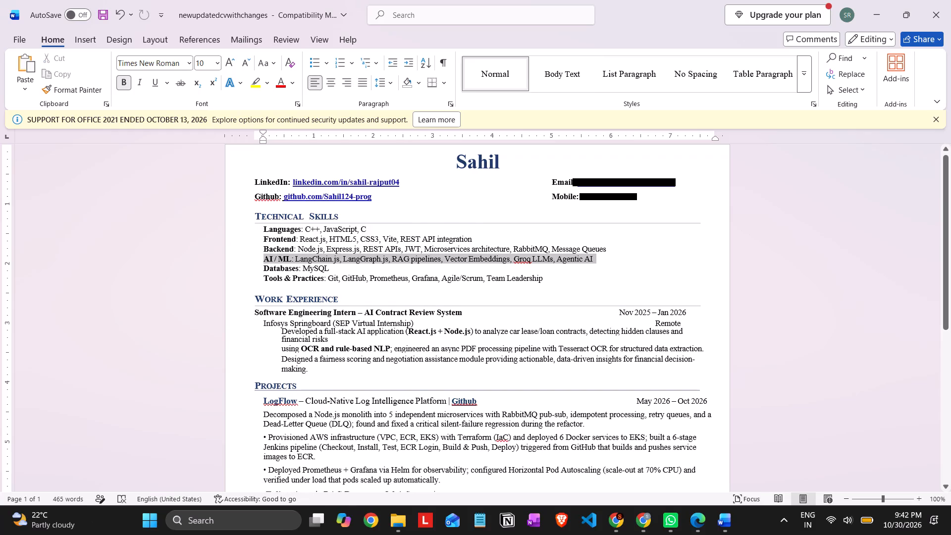
drag(267, 256, 267, 256)
key(BackSpace)
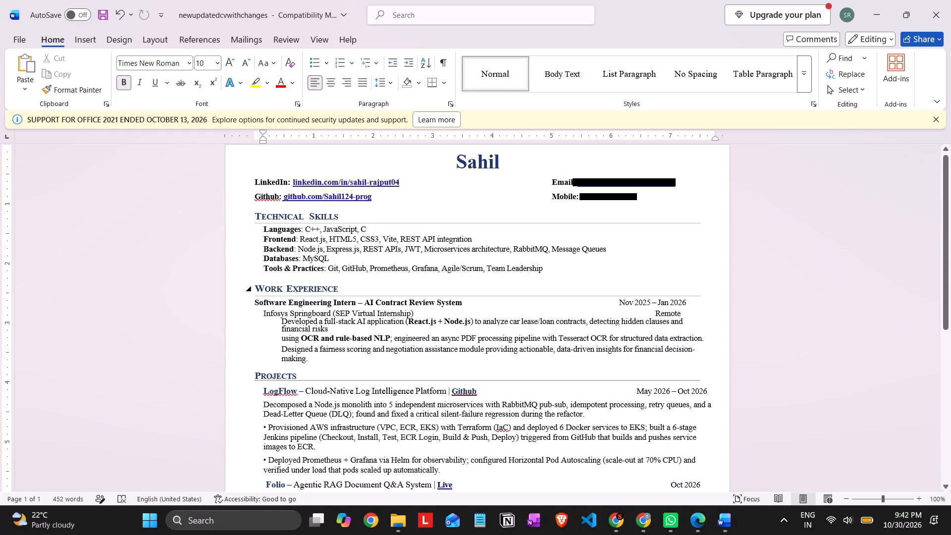
click(353, 259)
Remove Prometheus, Grafana and Agile/Scrum from Tools & Practices so the line reads "Git, GitHub, Team Leadership".
drag(483, 269, 417, 273)
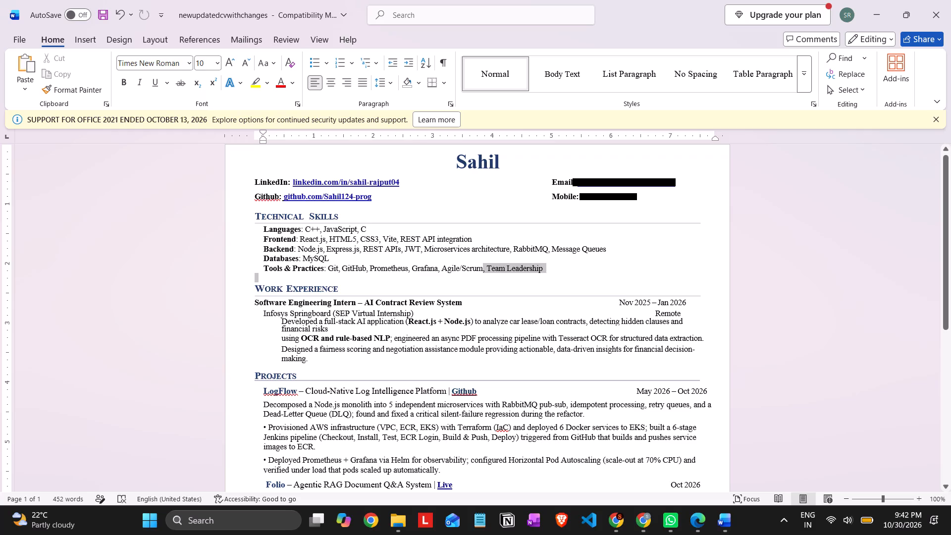
drag(417, 273, 384, 270)
key(BackSpace)
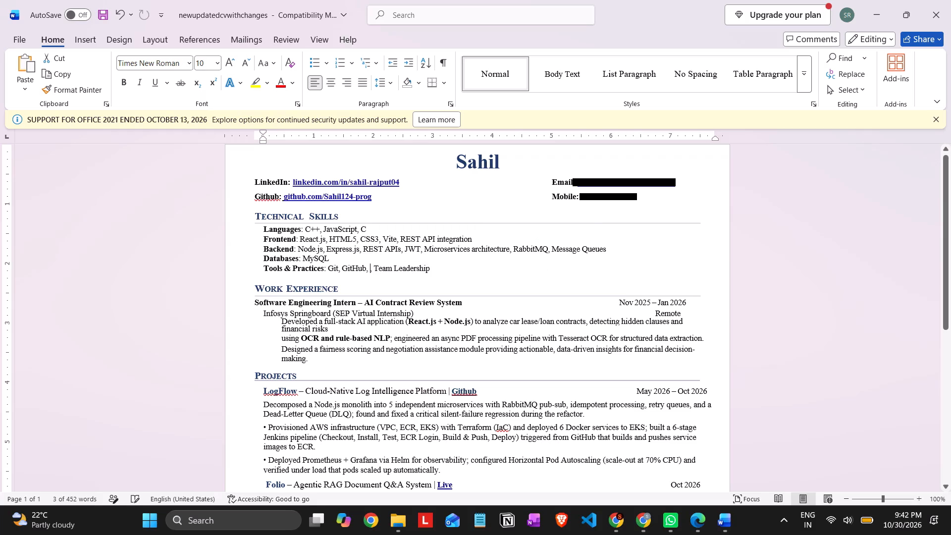
key(BackSpace)
key(BackSpace)
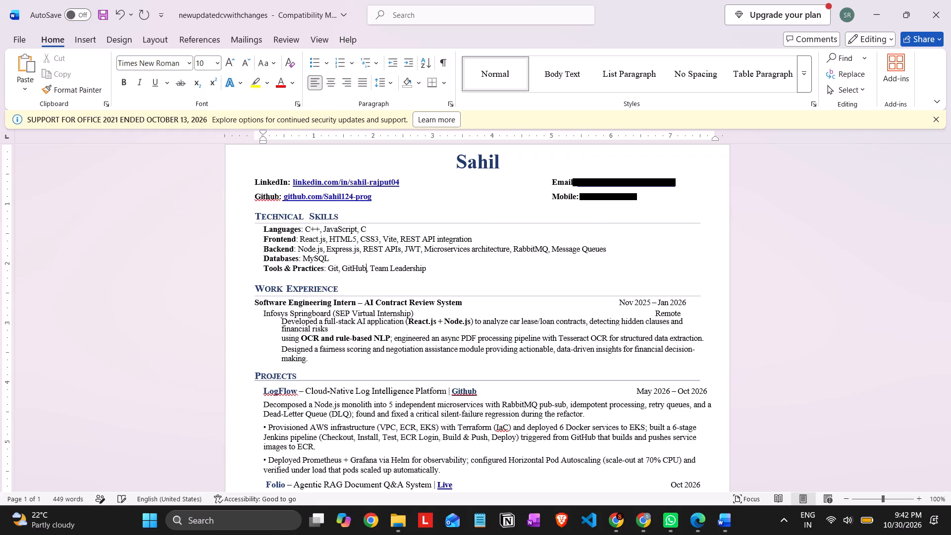
key(Right)
key(BackSpace)
key(comma)
Review the edited CV from Technical Skills down to Education and back to its heading.
scroll(384, 270, down, 1)
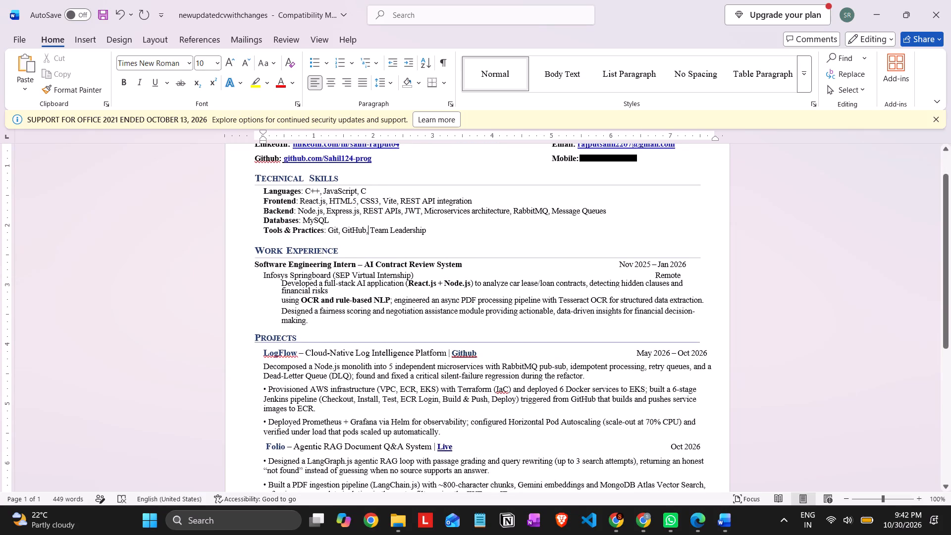
scroll(603, 353, down, 2)
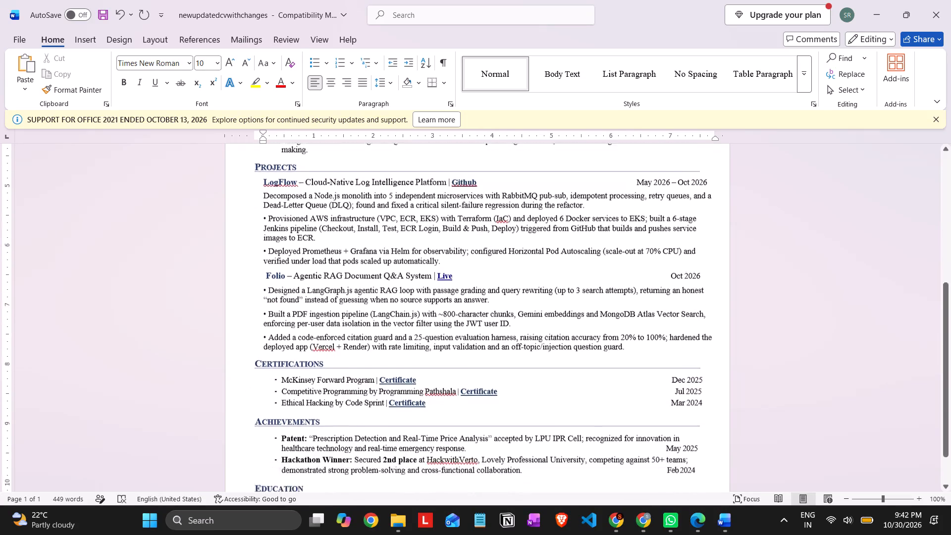
scroll(603, 353, down, 1)
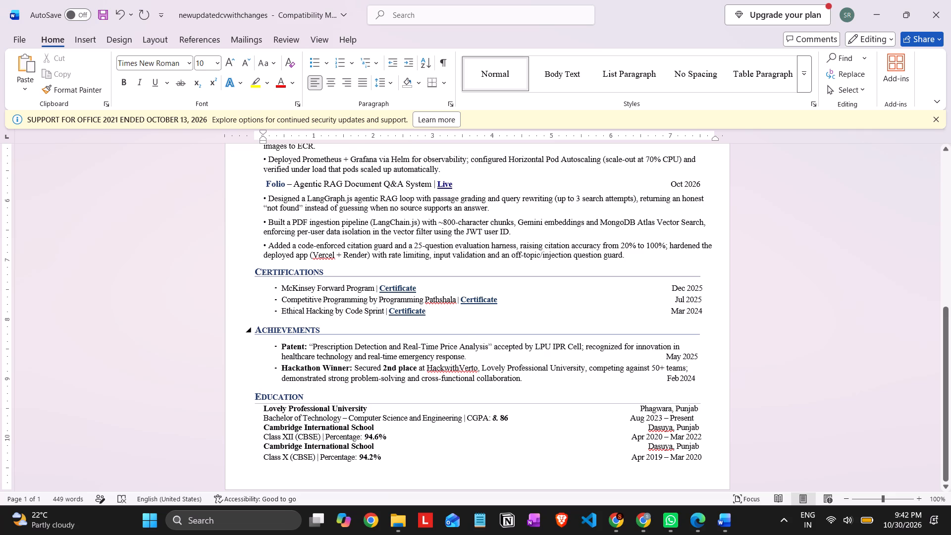
scroll(304, 324, up, 1)
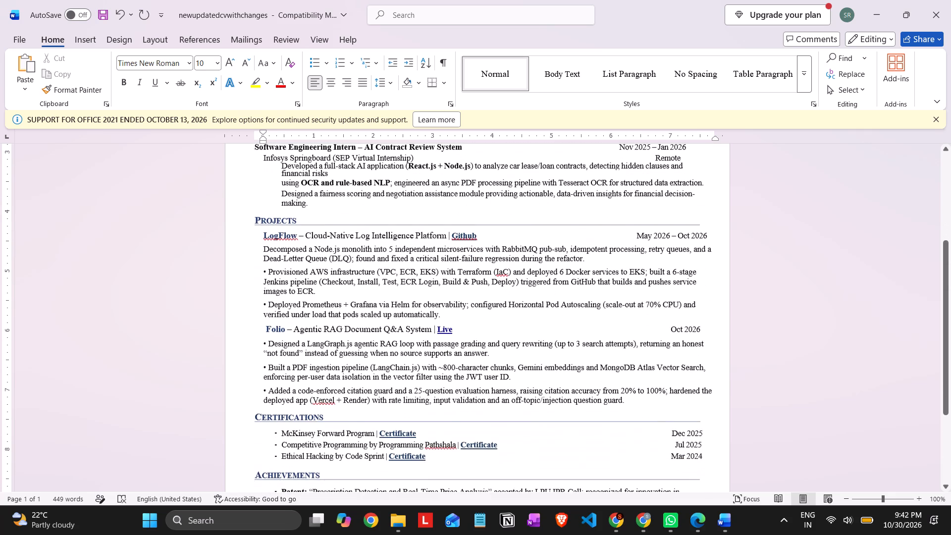
scroll(304, 324, up, 2)
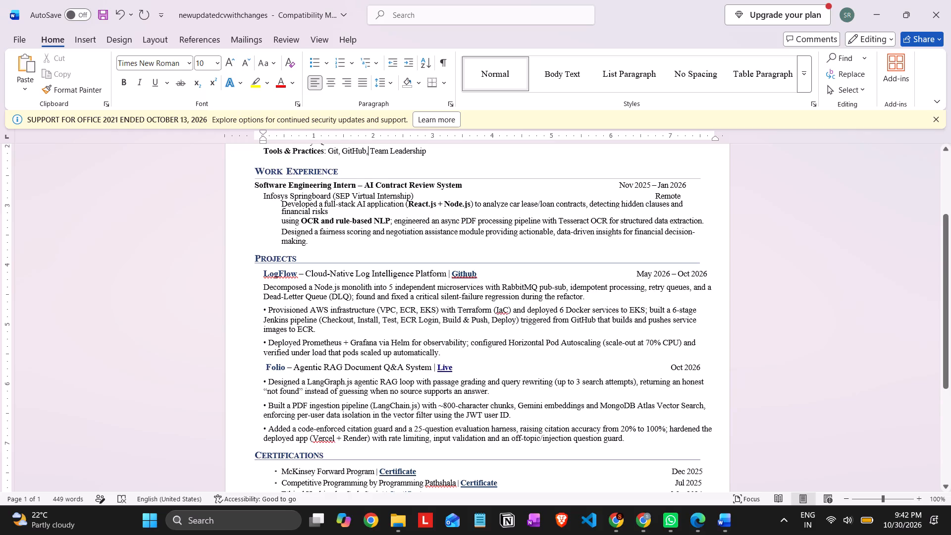
scroll(357, 360, up, 2)
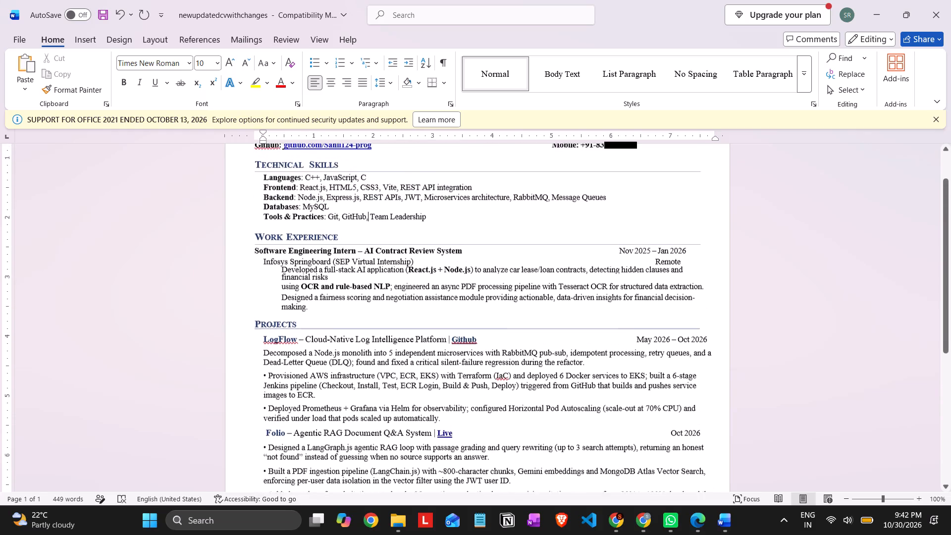
scroll(357, 360, up, 1)
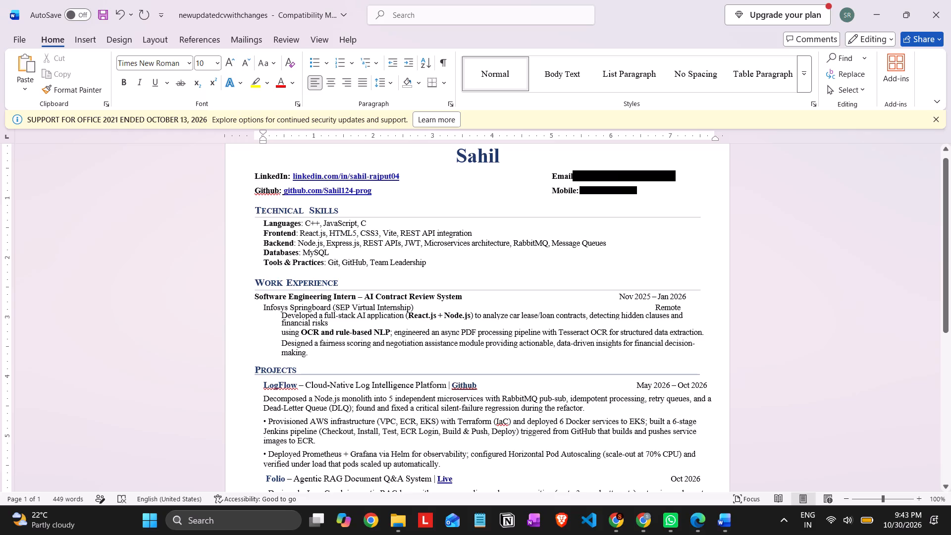
Shift the internship date "Nov 2025 – Jan 2026" toward the right margin by inserting eleven spaces before it.
click(617, 298)
key(space)
key(space)
key(space)
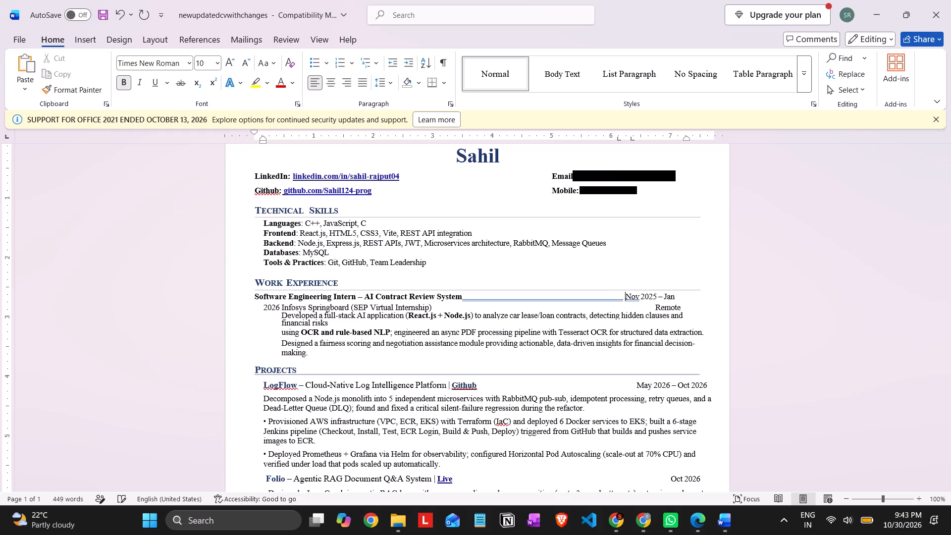
key(space)
key(space)
key(space)
key(space)
key(space)
key(space)
key(space)
key(space)
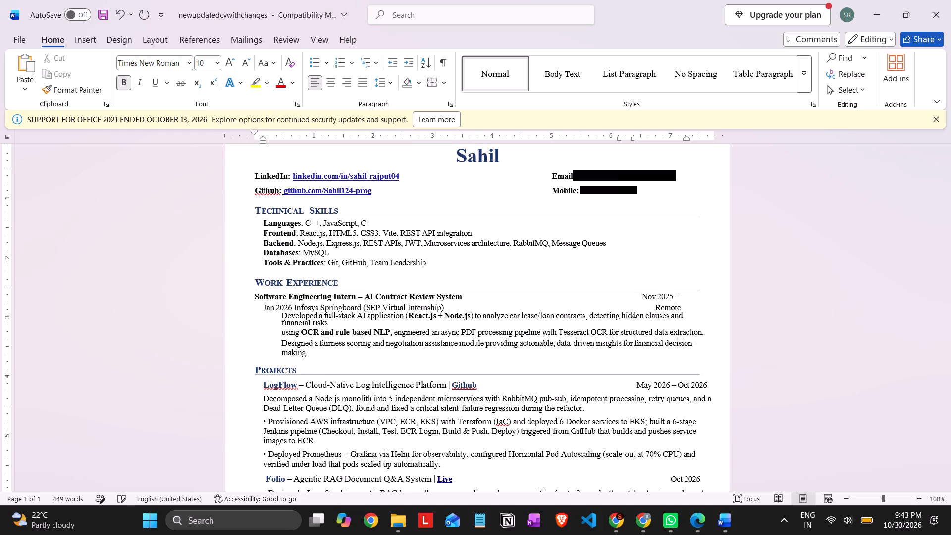
Shorten the internship date's years to two digits so it reads "Nov 25 – Jan26".
click(670, 296)
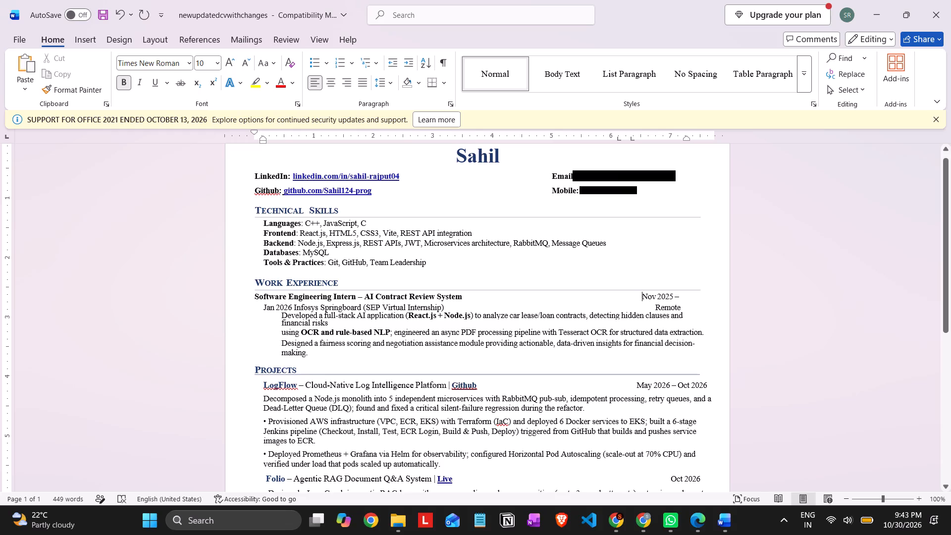
key(Left)
key(BackSpace)
key(BackSpace)
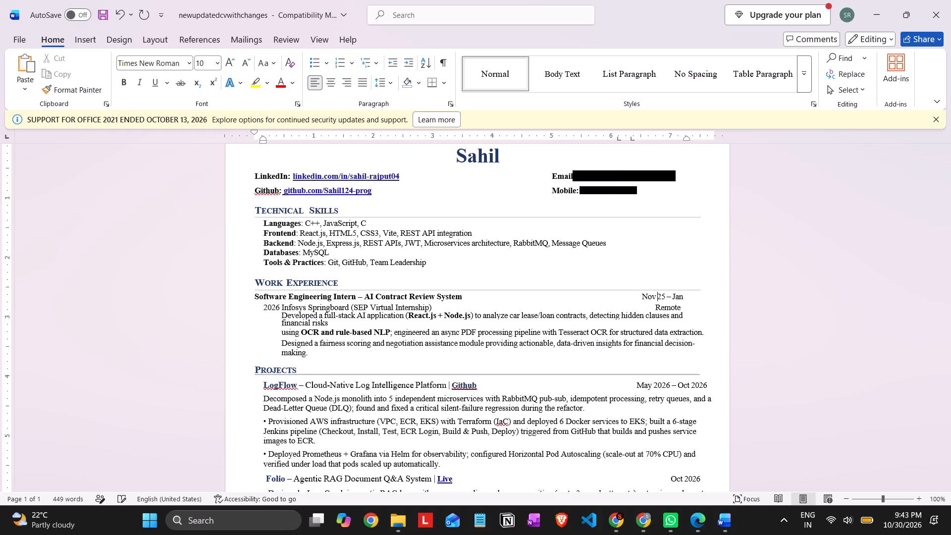
key(Right)
key(Right)
key(Right)
key(Right)
click(271, 309)
key(BackSpace)
key(BackSpace)
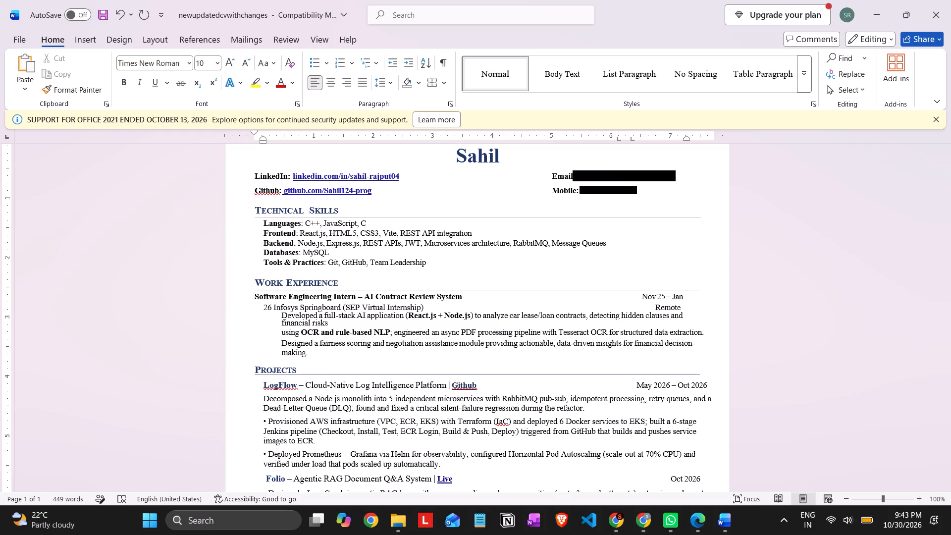
key(BackSpace)
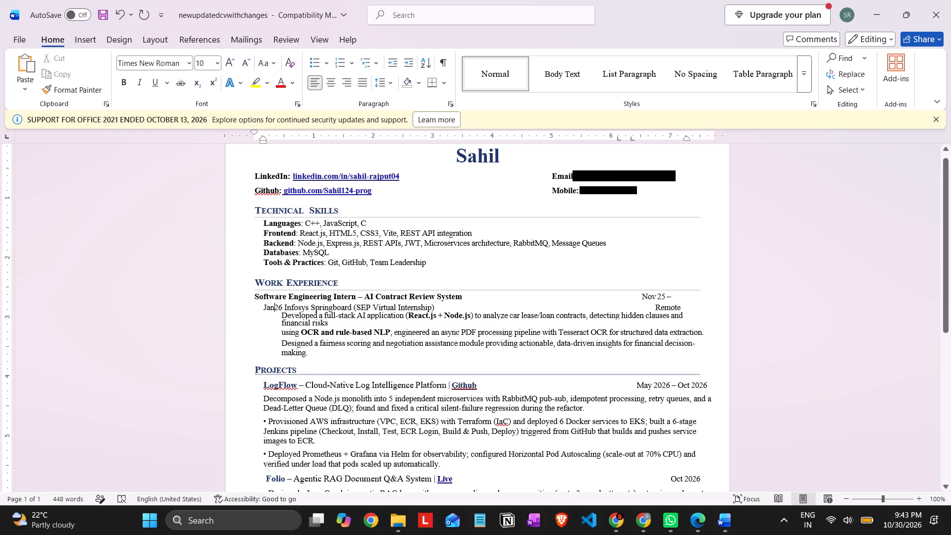
Remove three spaces before "Nov 25" so the internship date fits on the job title line.
click(640, 298)
key(BackSpace)
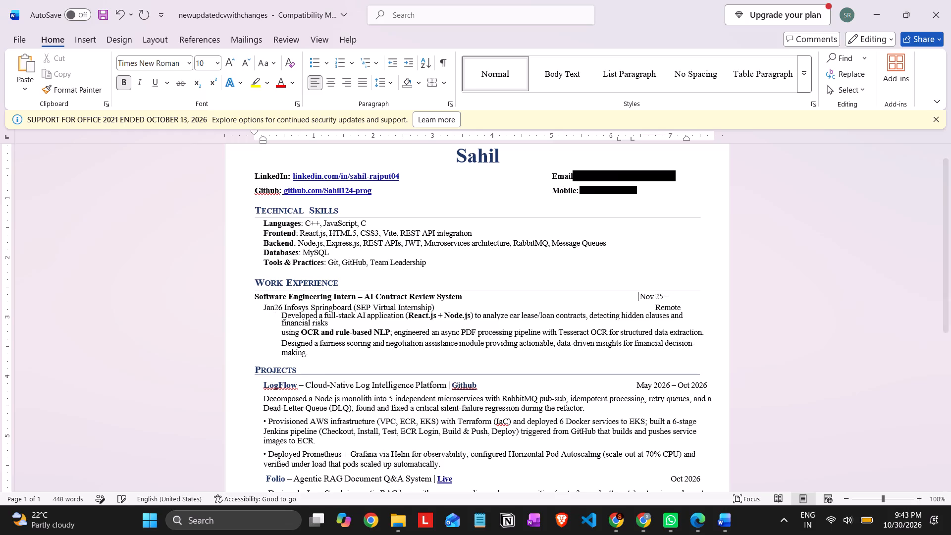
key(BackSpace)
key(BackSpace)
key(Right)
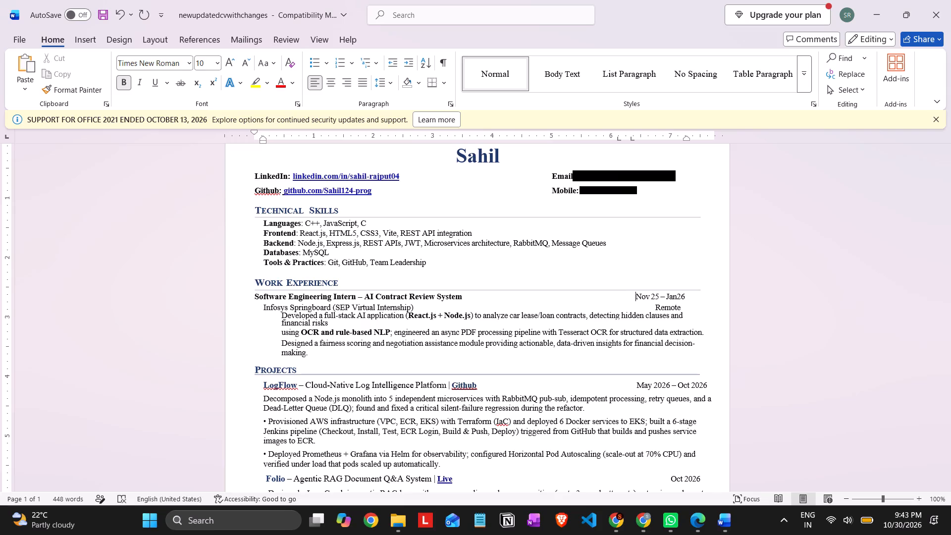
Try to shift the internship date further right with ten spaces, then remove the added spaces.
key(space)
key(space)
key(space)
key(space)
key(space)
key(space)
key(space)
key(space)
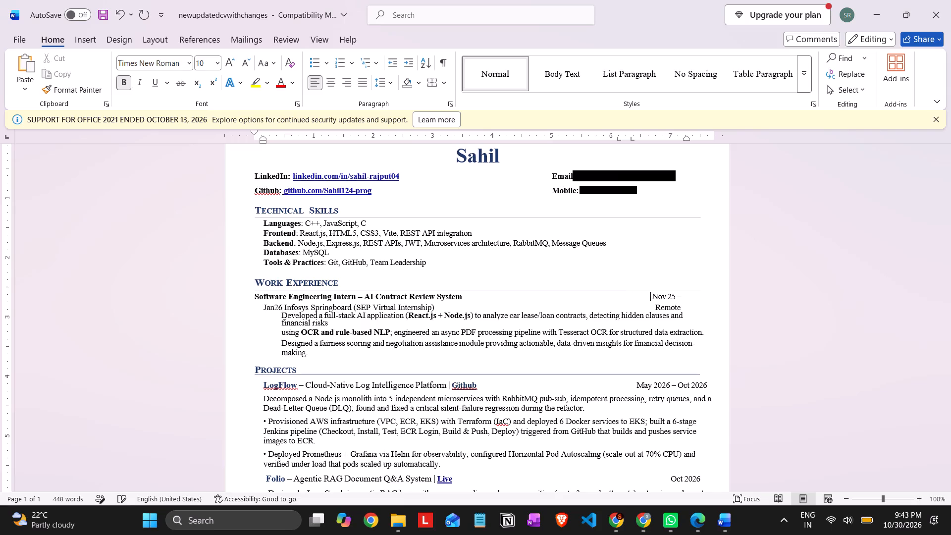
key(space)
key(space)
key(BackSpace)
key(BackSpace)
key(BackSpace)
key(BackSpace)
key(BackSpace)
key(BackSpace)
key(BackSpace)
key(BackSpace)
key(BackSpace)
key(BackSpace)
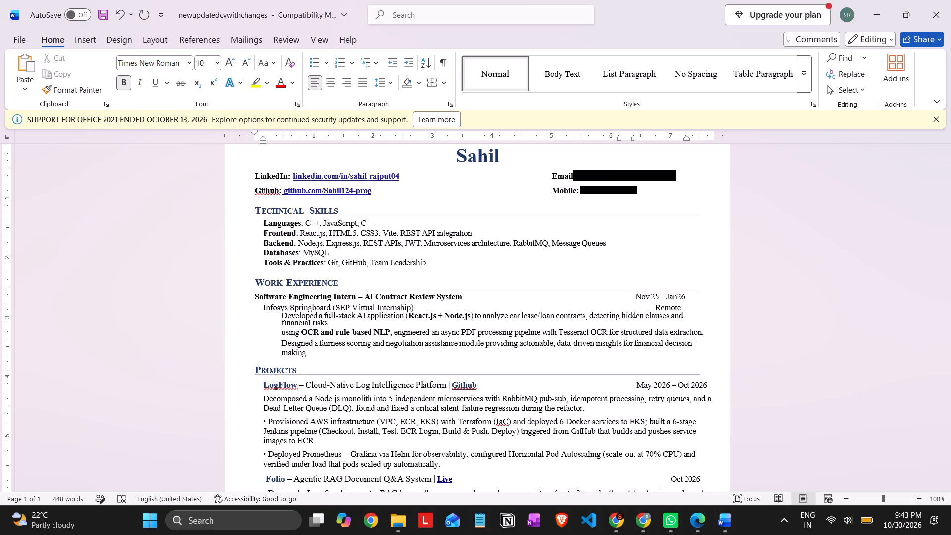
Zoom the CV to 130% and compare the internship date's alignment with the LogFlow project date.
key(ctrl+equal)
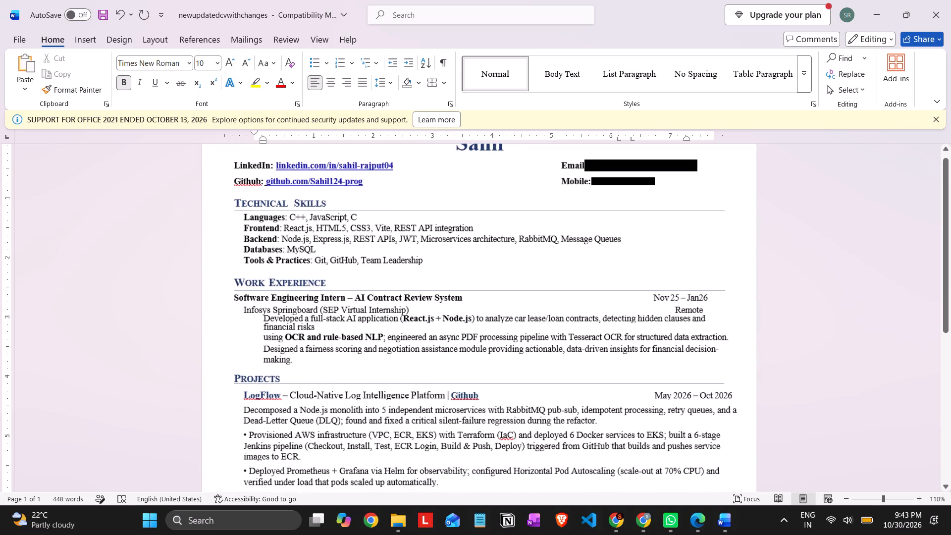
key(ctrl+equal)
key(ctrl+equal)
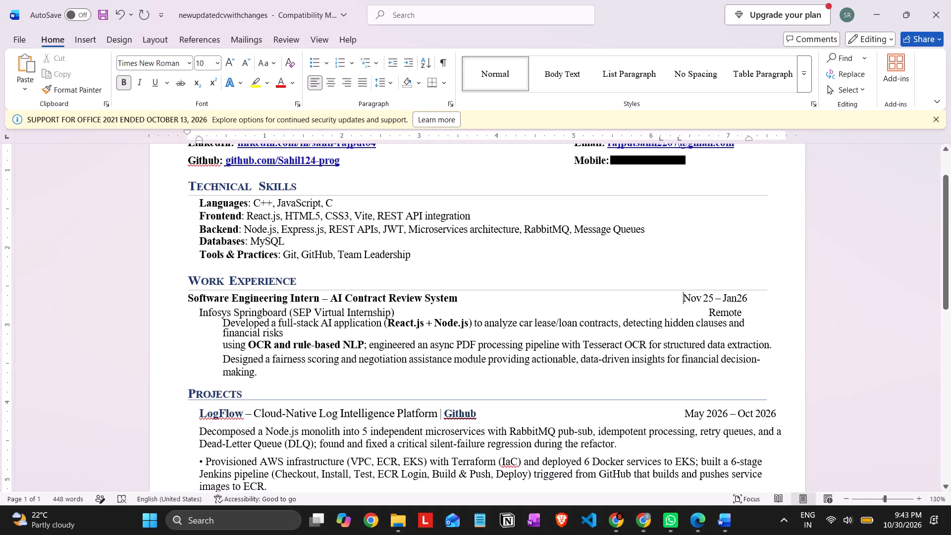
click(686, 415)
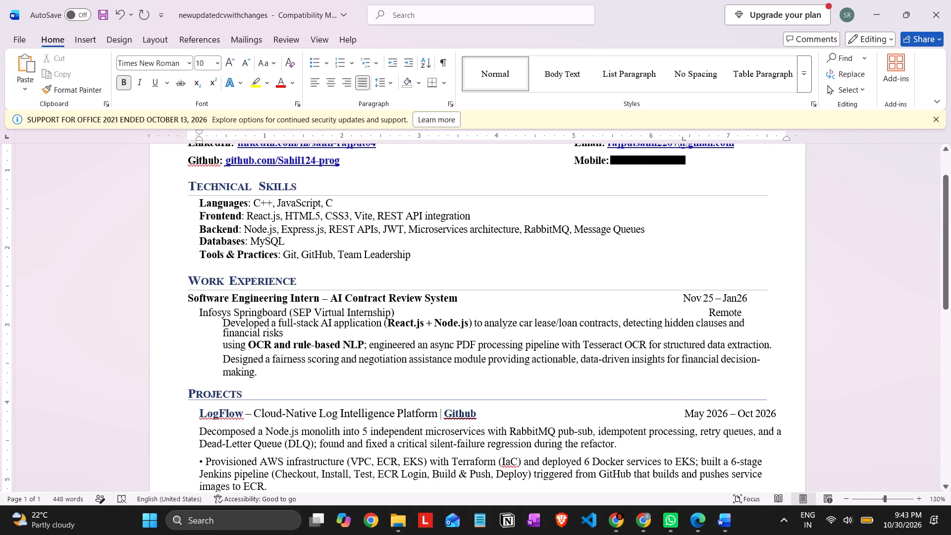
click(686, 303)
scroll(689, 410, down, 1)
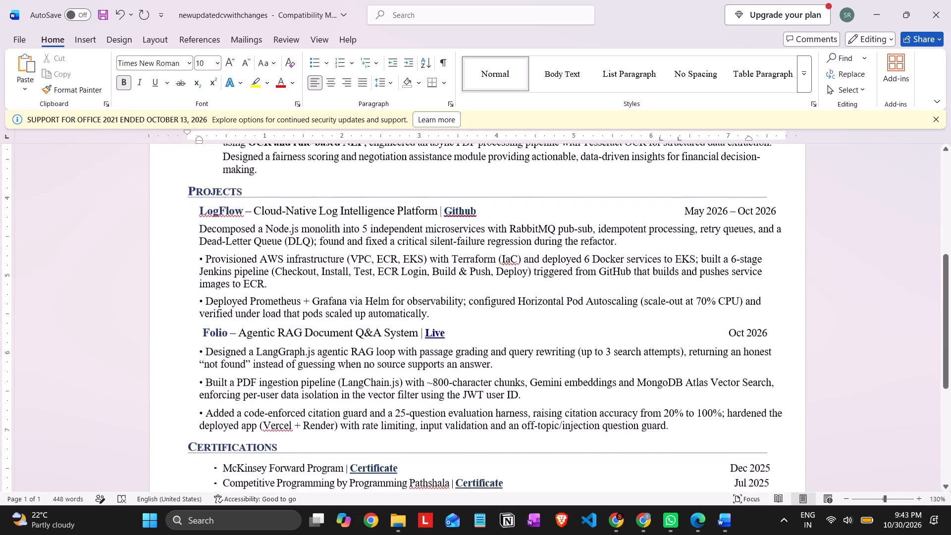
scroll(689, 410, down, 1)
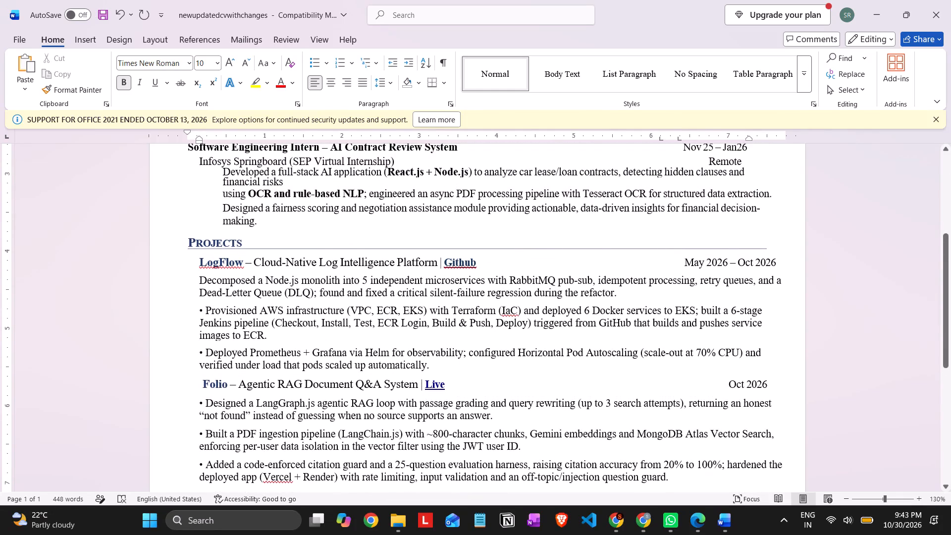
scroll(729, 386, up, 1)
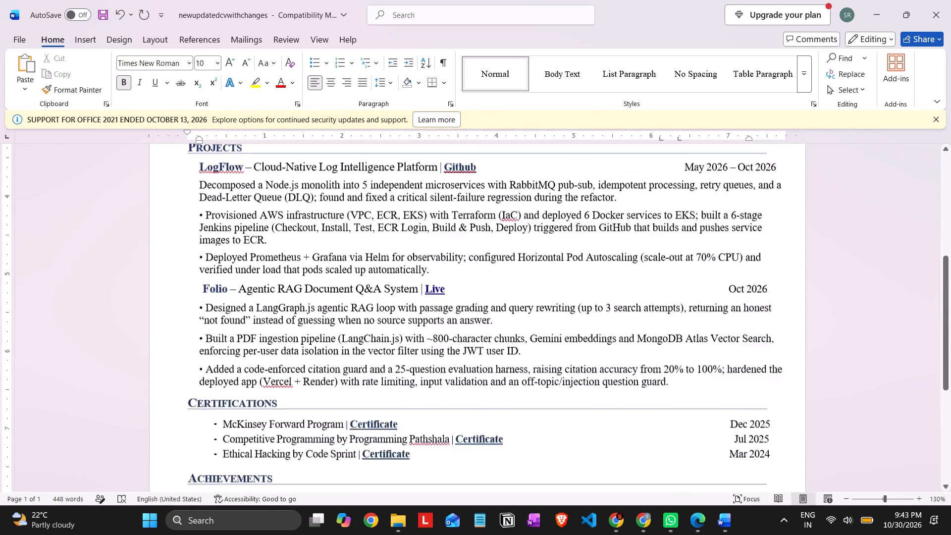
scroll(729, 386, up, 1)
click(684, 261)
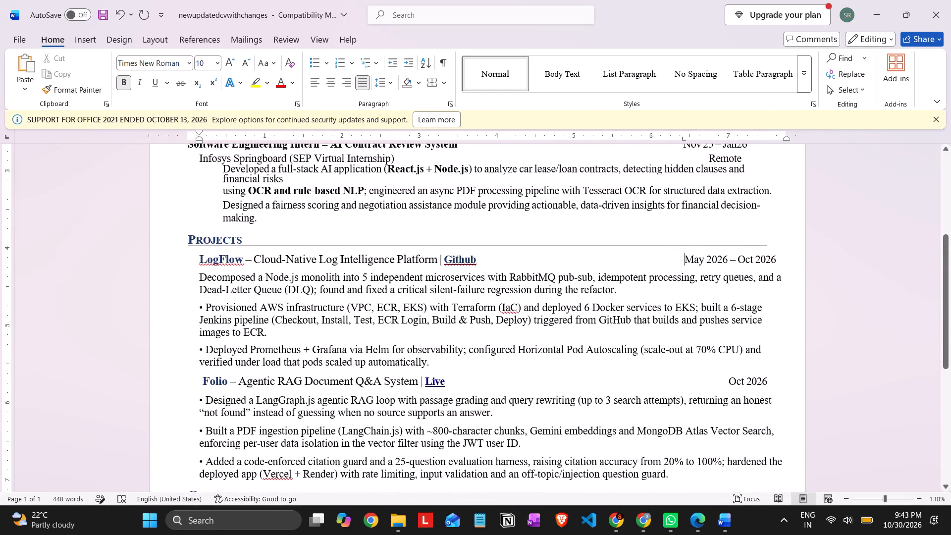
scroll(684, 261, up, 1)
click(684, 247)
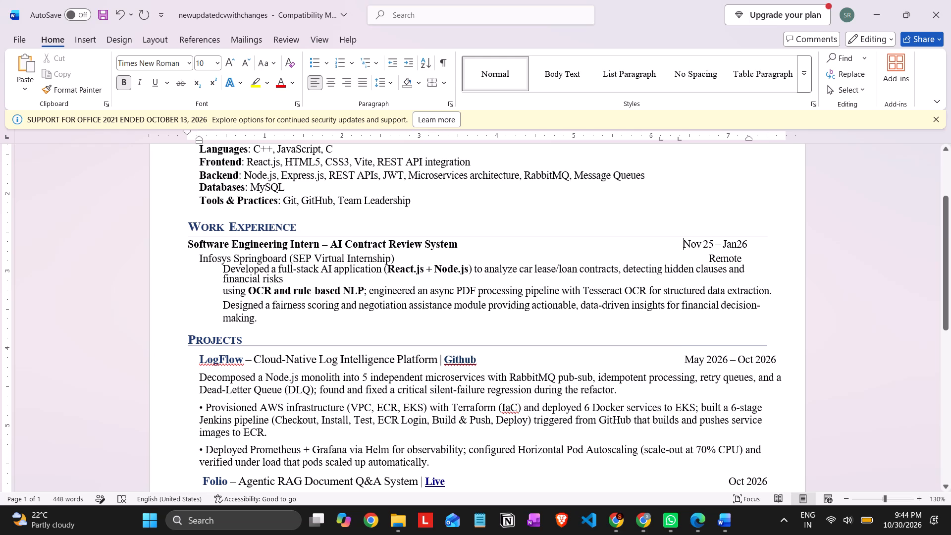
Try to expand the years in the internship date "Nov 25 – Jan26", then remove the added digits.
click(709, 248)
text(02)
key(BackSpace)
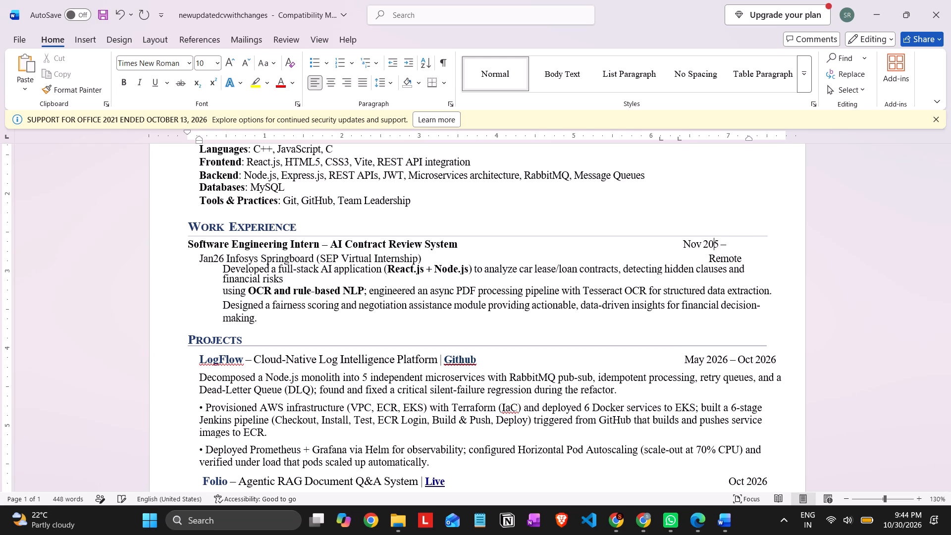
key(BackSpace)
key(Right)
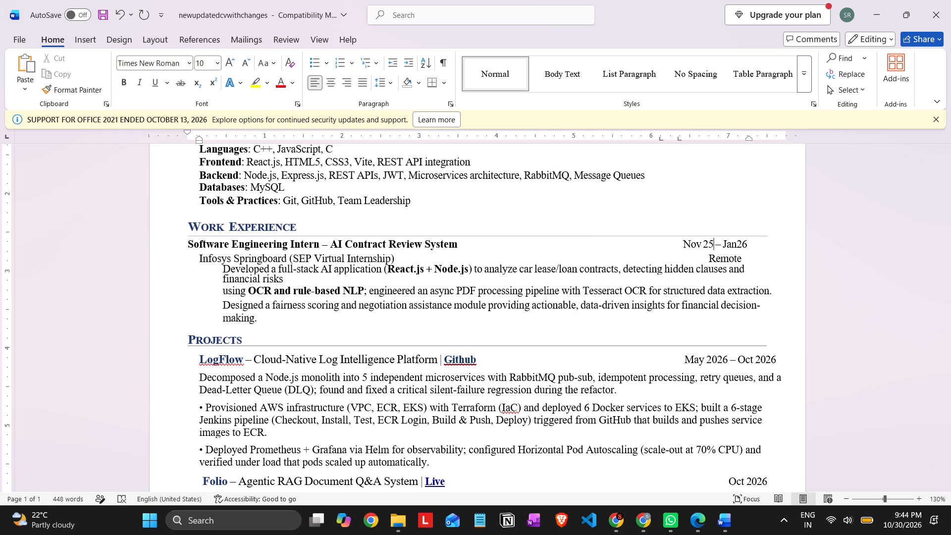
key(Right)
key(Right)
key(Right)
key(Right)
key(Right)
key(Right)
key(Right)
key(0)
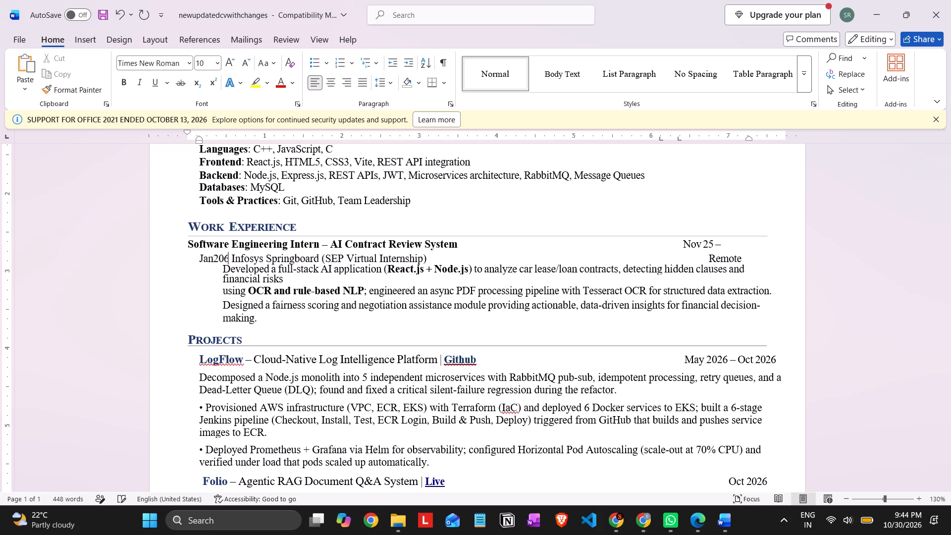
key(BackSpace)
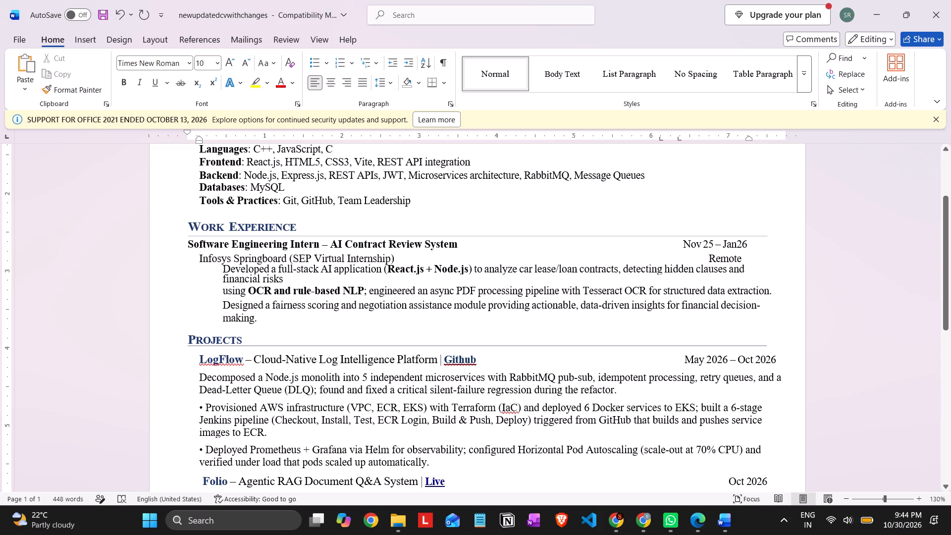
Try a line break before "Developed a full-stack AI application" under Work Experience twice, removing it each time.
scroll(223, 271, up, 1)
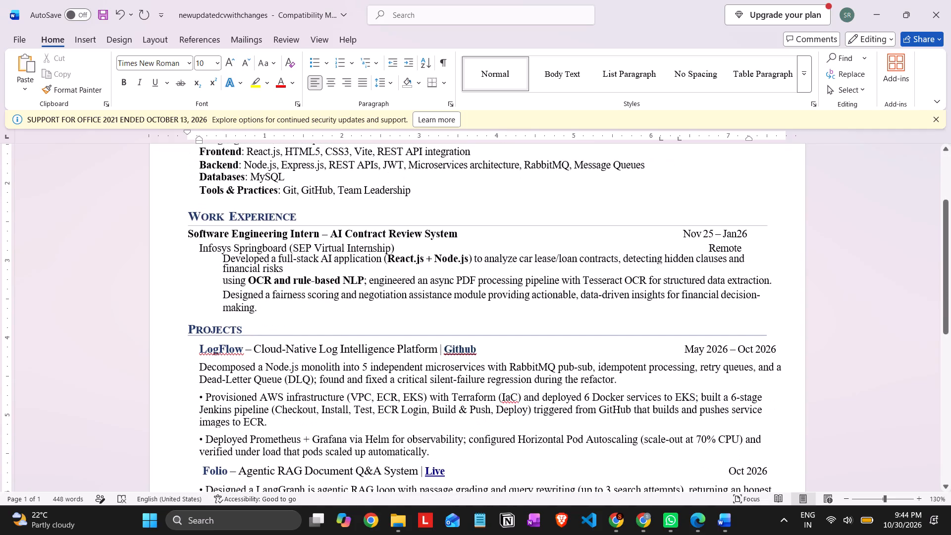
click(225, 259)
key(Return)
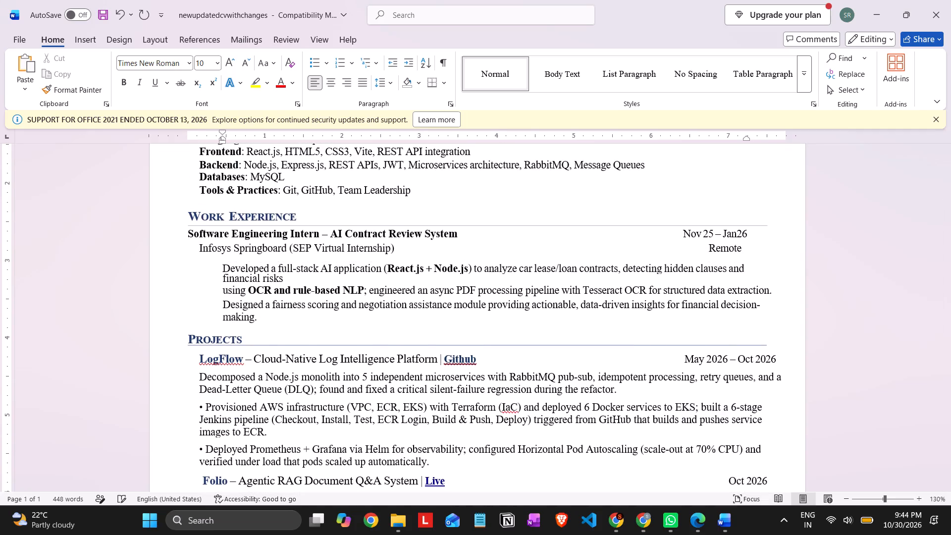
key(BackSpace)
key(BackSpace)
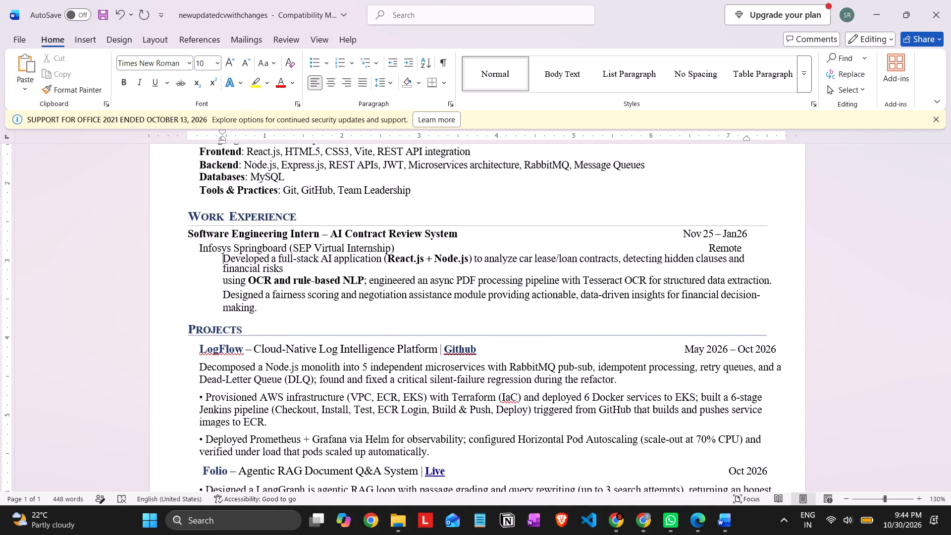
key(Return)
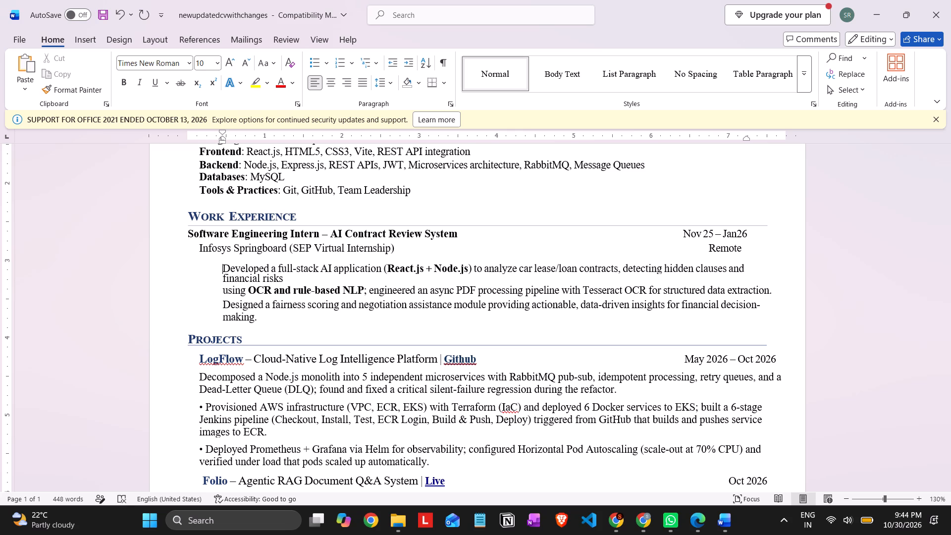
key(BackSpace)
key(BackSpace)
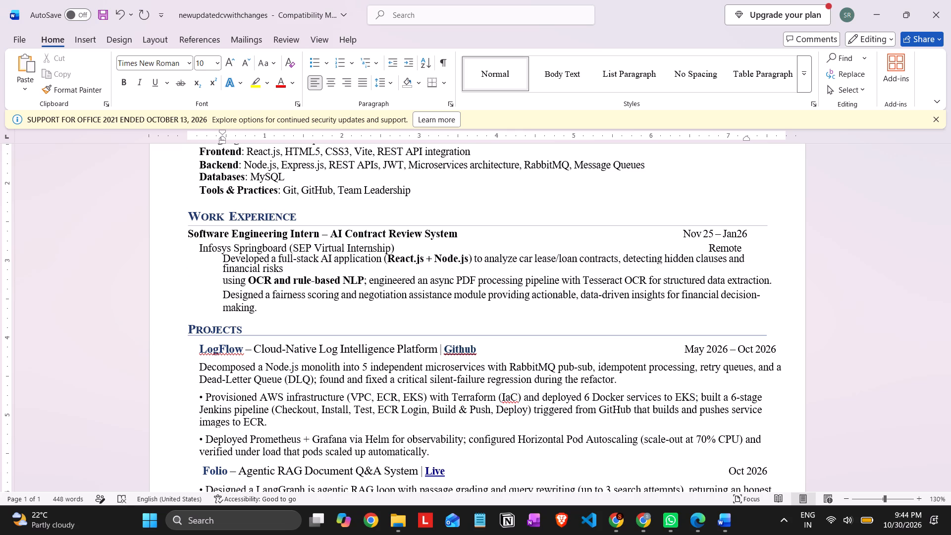
Join the "using OCR and rule-based NLP" line onto "financial risks" under Work Experience, separated by a single space.
scroll(225, 259, down, 1)
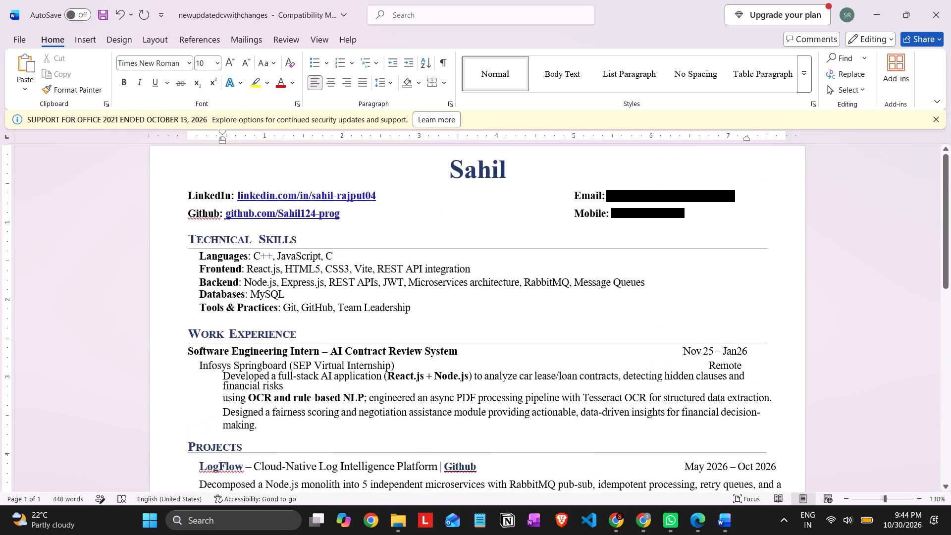
scroll(225, 259, down, 2)
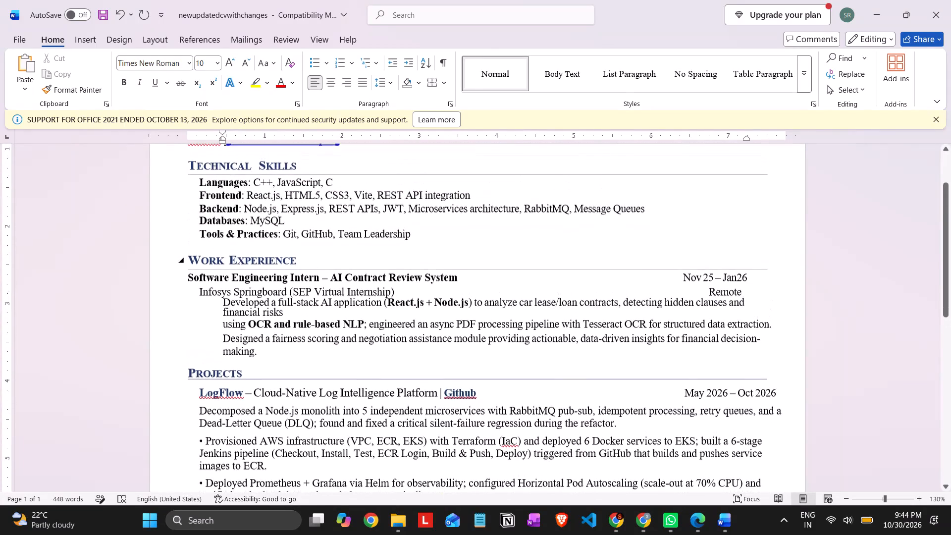
scroll(225, 259, down, 2)
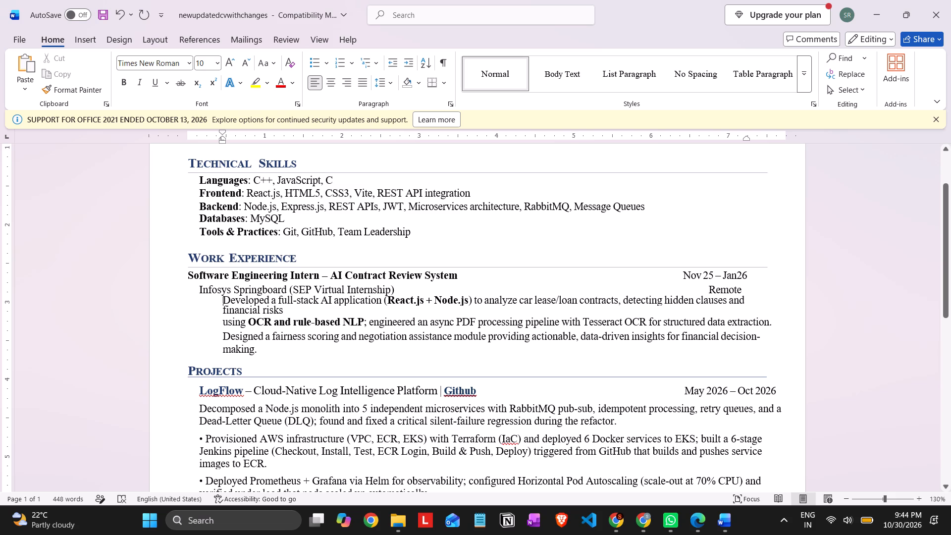
click(218, 326)
key(BackSpace)
key(BackSpace)
key(BackSpace)
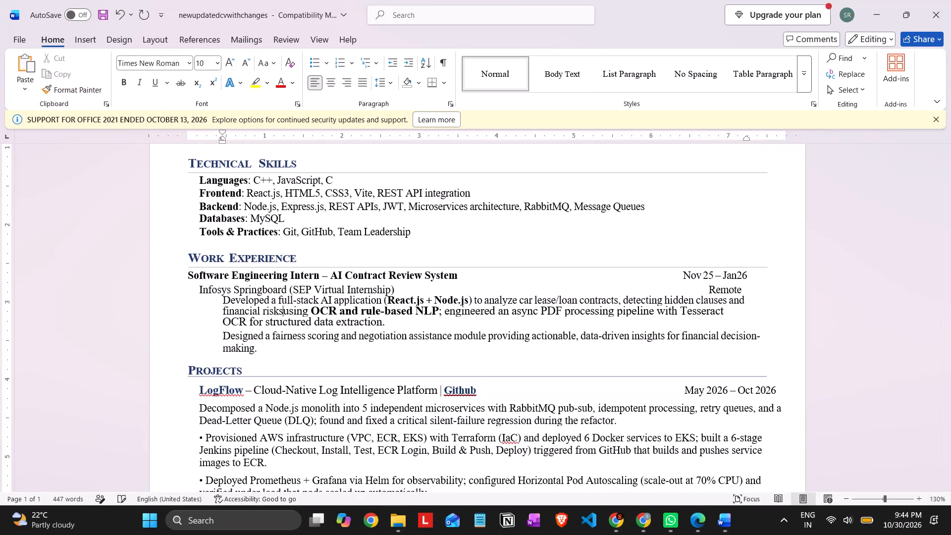
key(space)
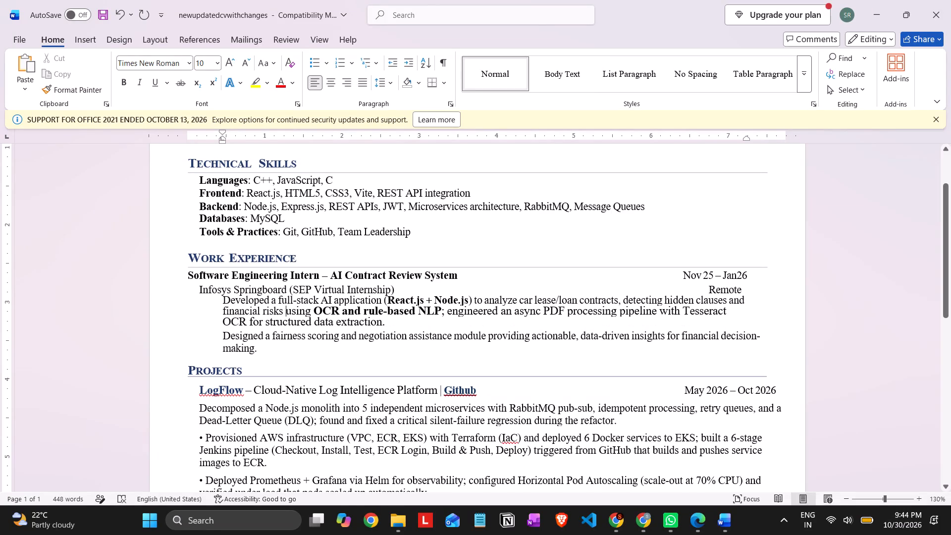
Review the CV's layout from the contact header through Projects, Certifications, Achievements and Education.
click(222, 335)
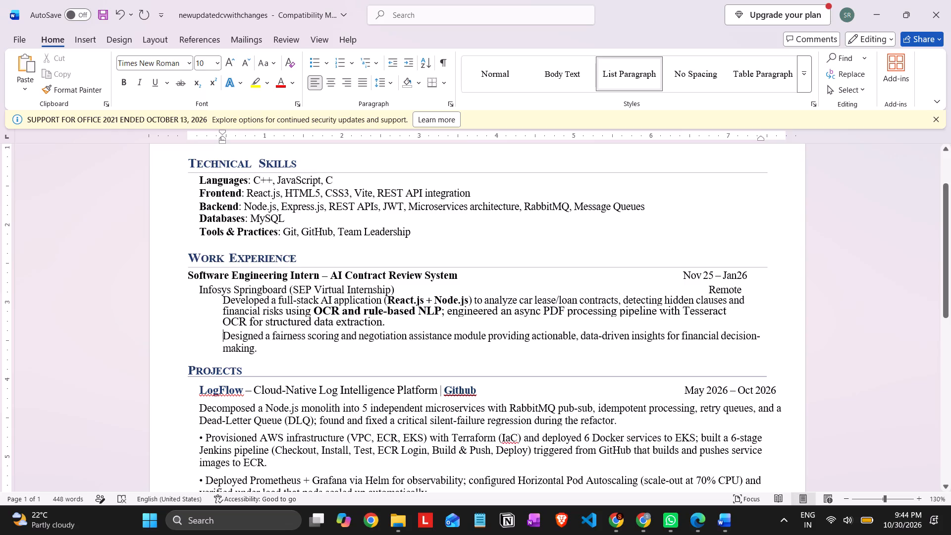
scroll(222, 335, down, 1)
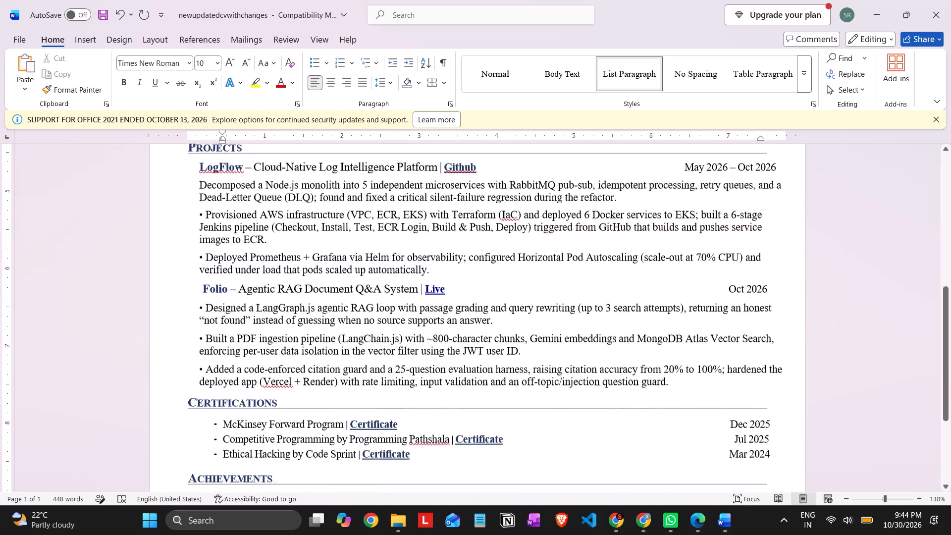
scroll(222, 335, down, 1)
scroll(222, 335, up, 2)
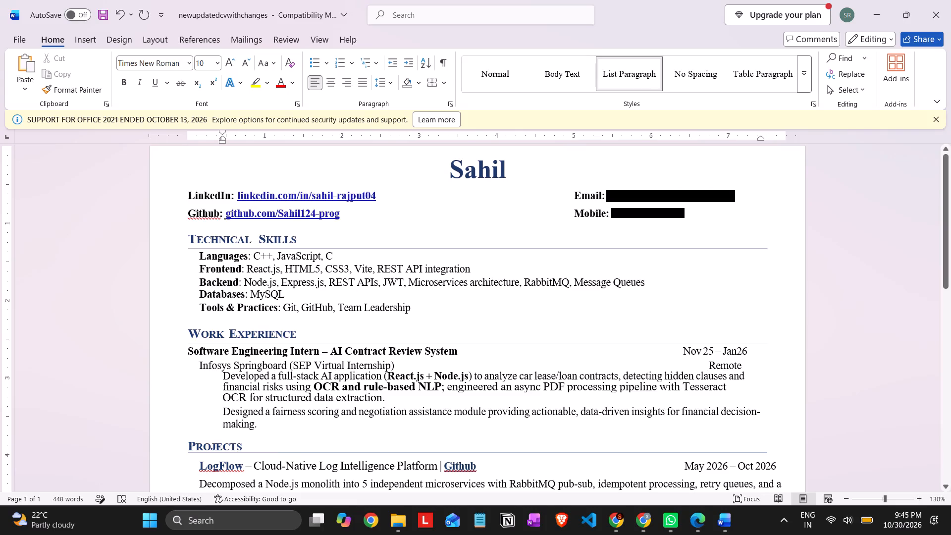
scroll(304, 317, down, 1)
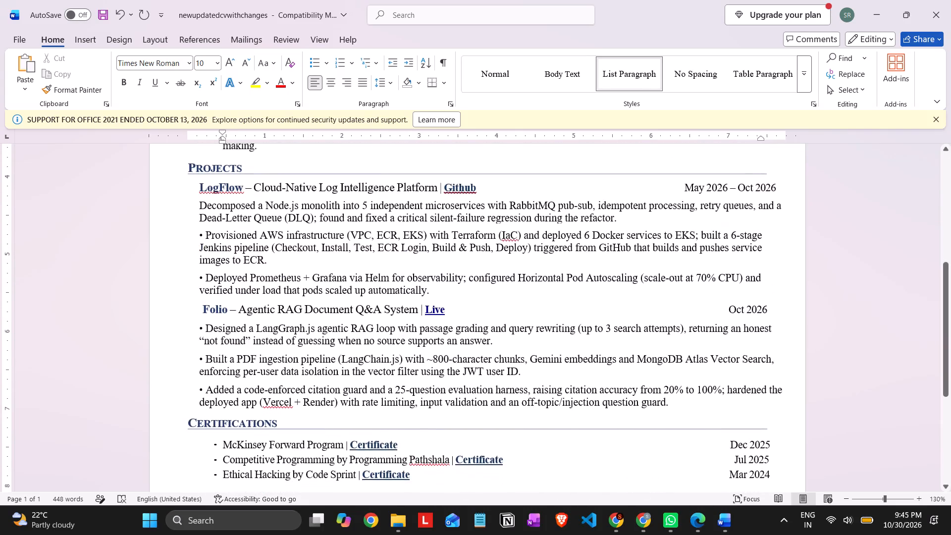
scroll(304, 317, down, 1)
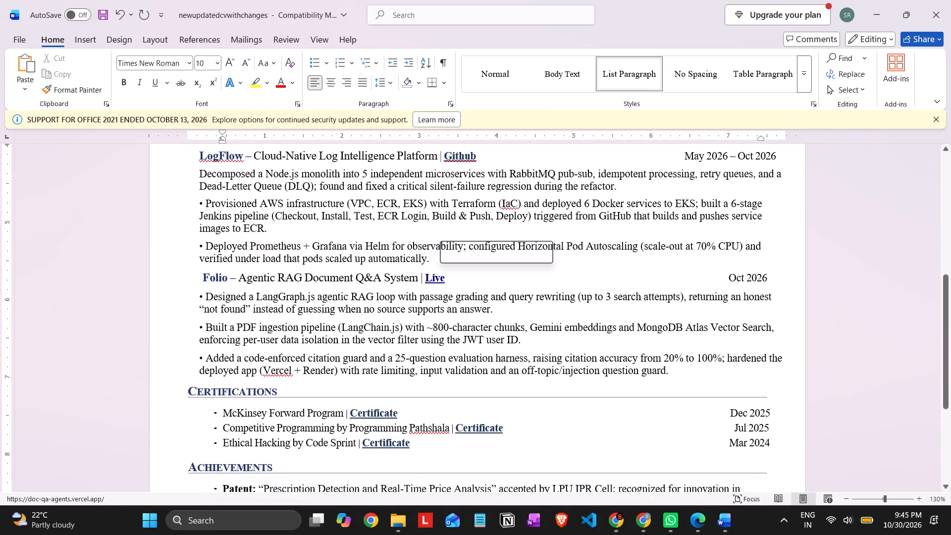
scroll(393, 422, down, 1)
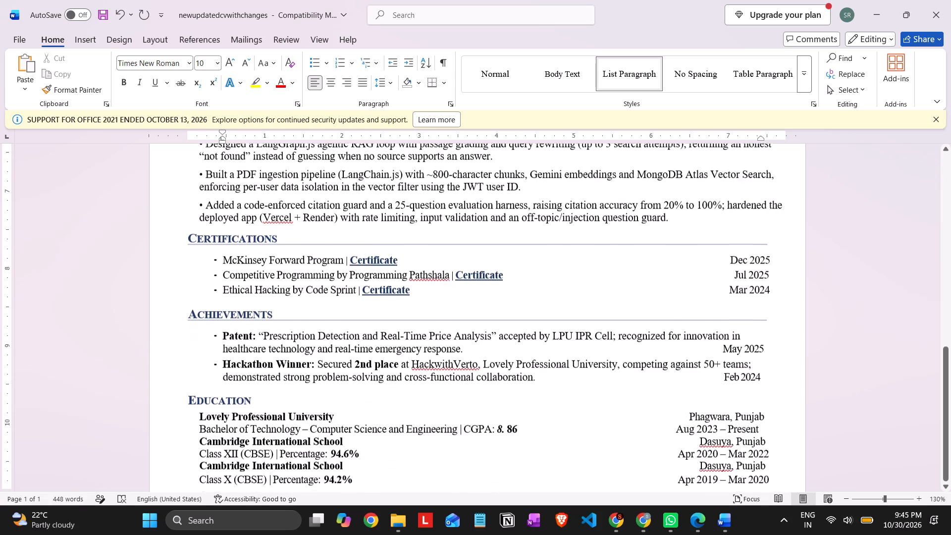
scroll(393, 422, down, 1)
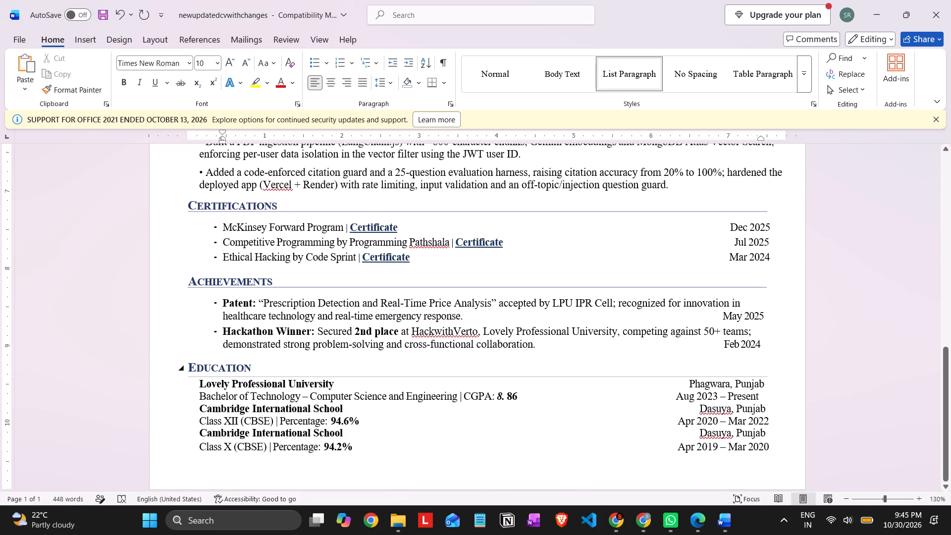
scroll(334, 388, down, 1)
scroll(334, 388, up, 3)
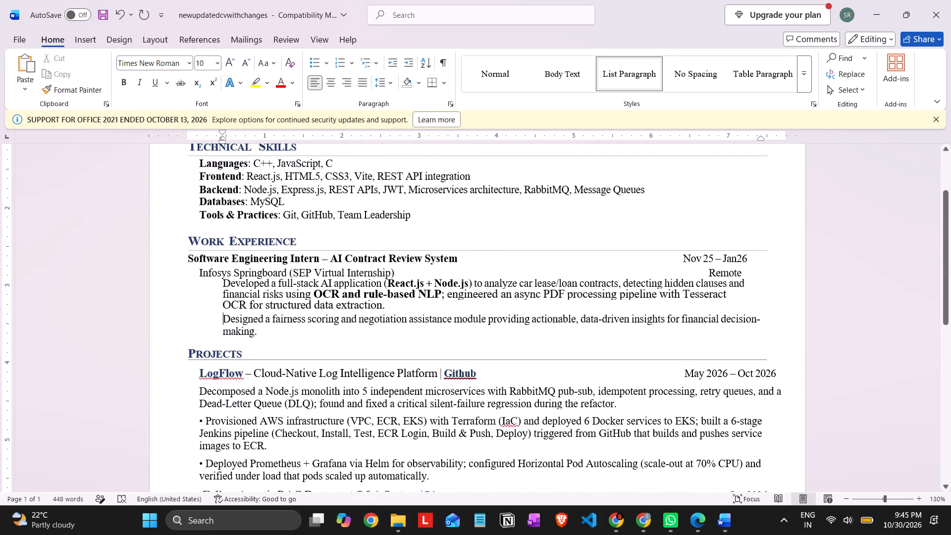
Save the edited CV document.
click(300, 307)
key(ctrl+s)
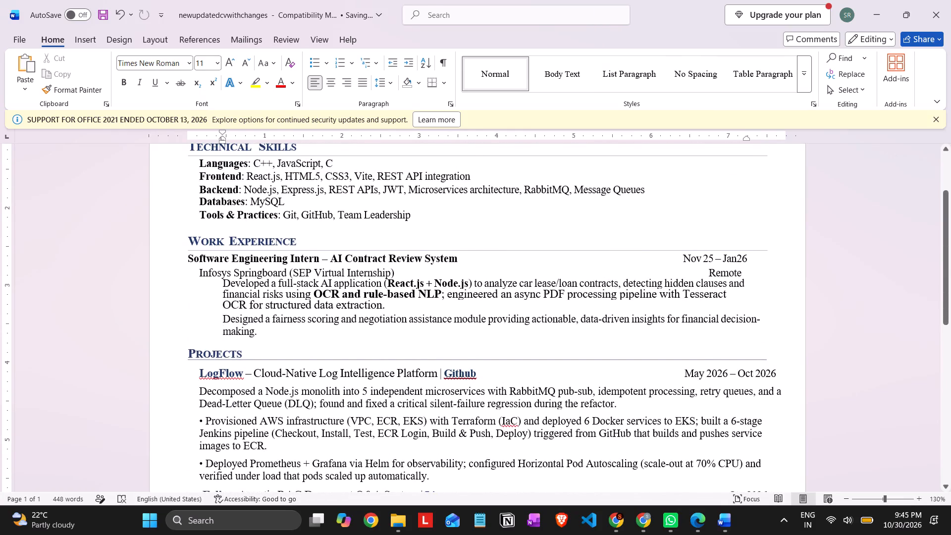
key(ctrl+s)
key(ctrl+s)
key(ctrl+s)
key(ctrl+s)
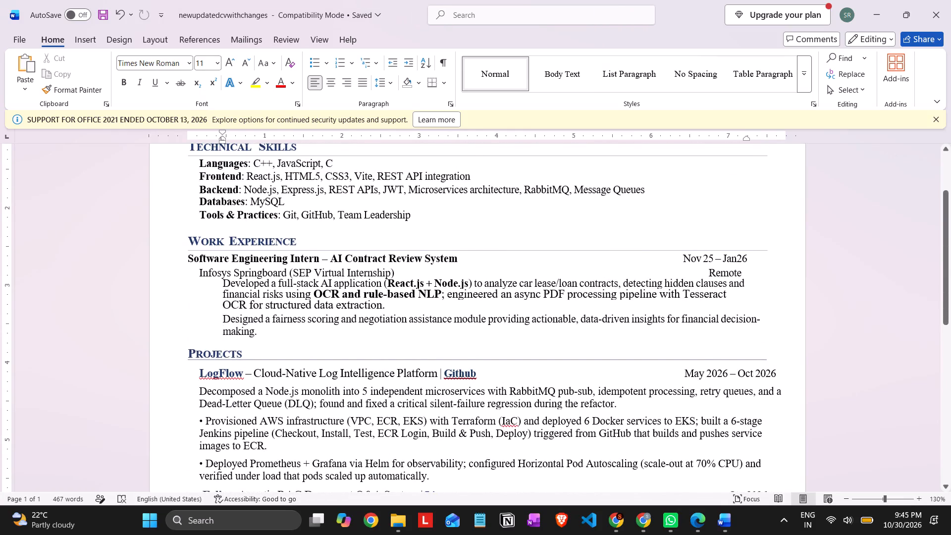
Export the CV as a PDF named finalcvupload to the Desktop folder, keeping it set to open after publishing.
click(22, 39)
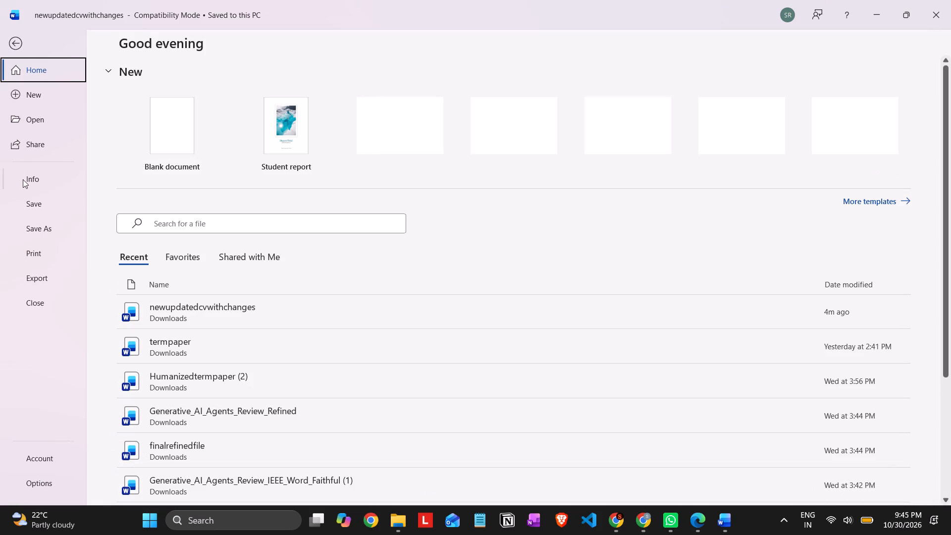
click(30, 274)
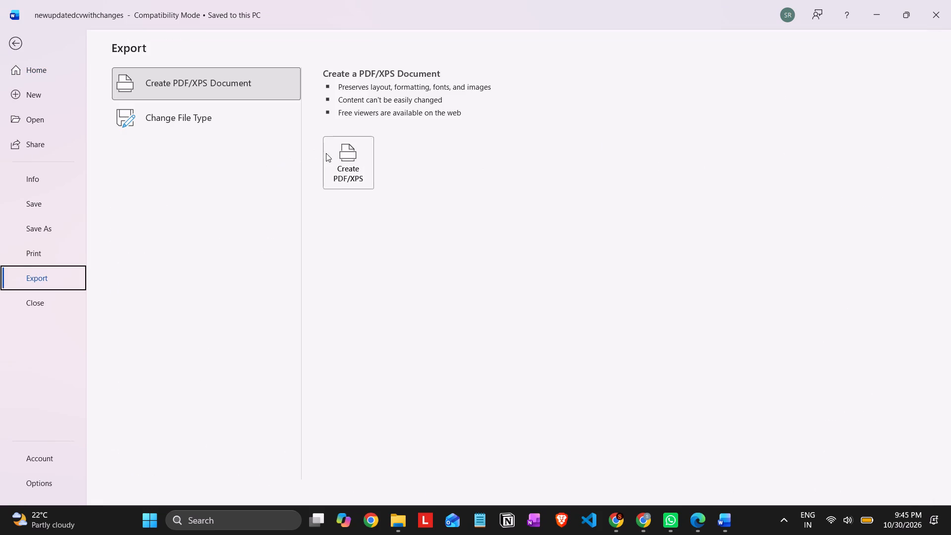
click(359, 174)
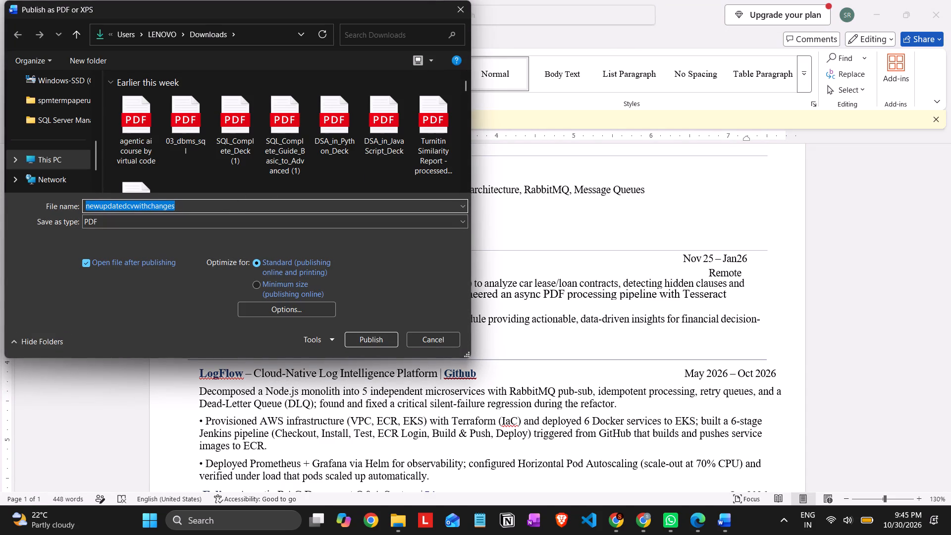
scroll(71, 153, up, 3)
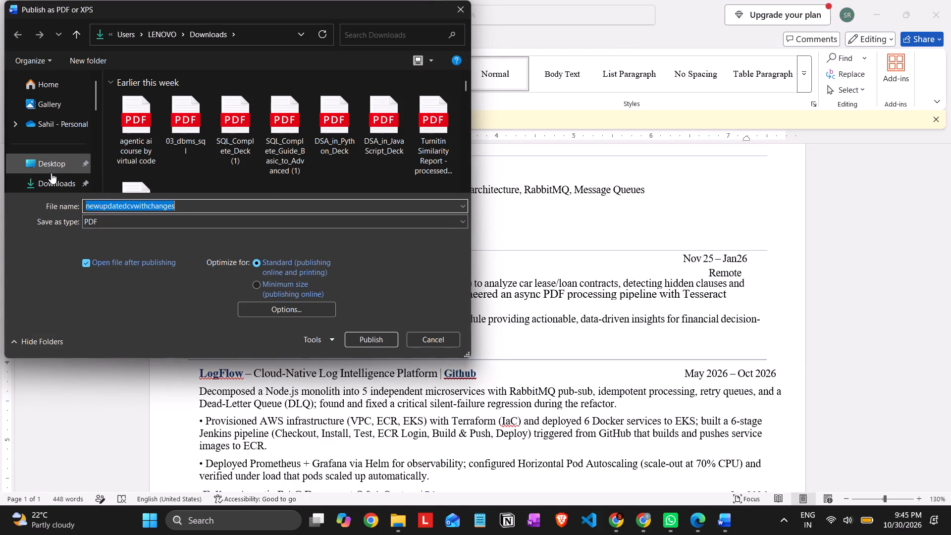
click(51, 173)
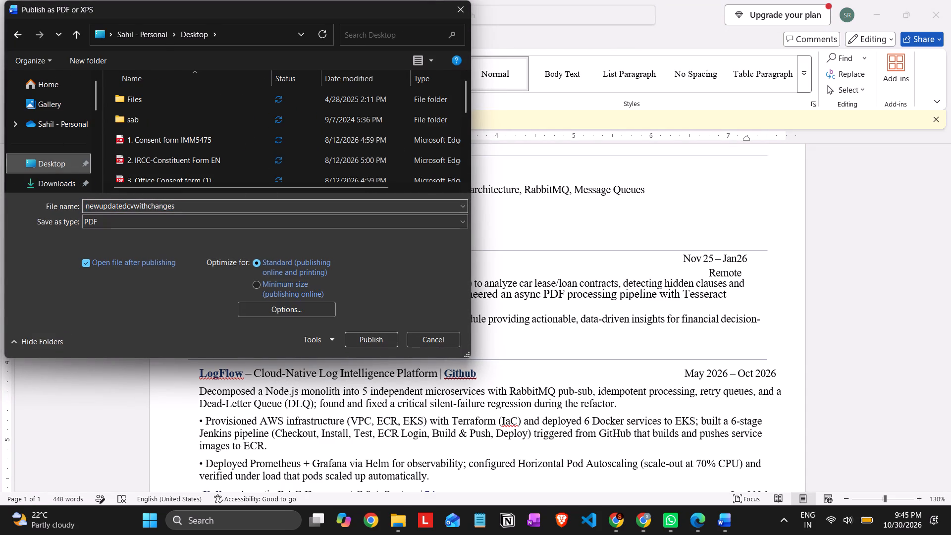
drag(176, 206, 106, 206)
key(BackSpace)
text(final)
text(cv)
text(upload)
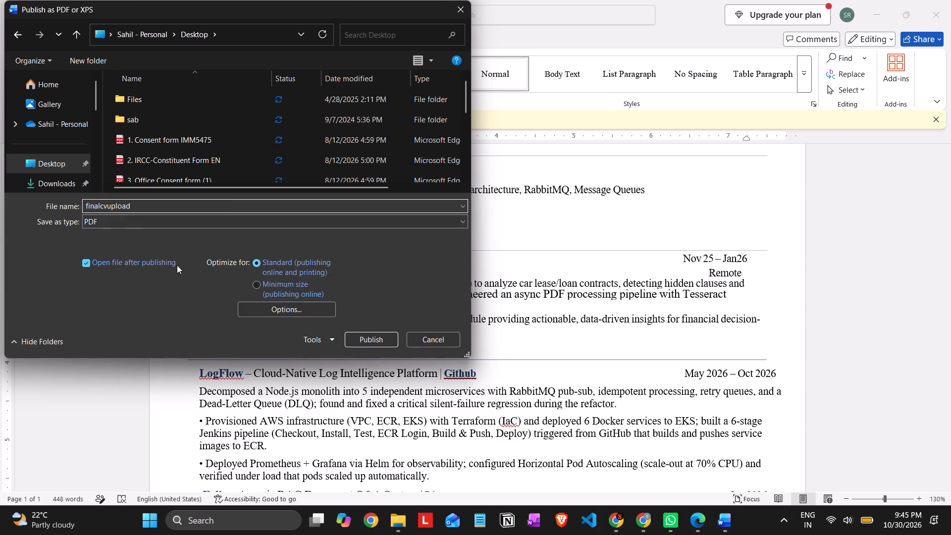
click(361, 338)
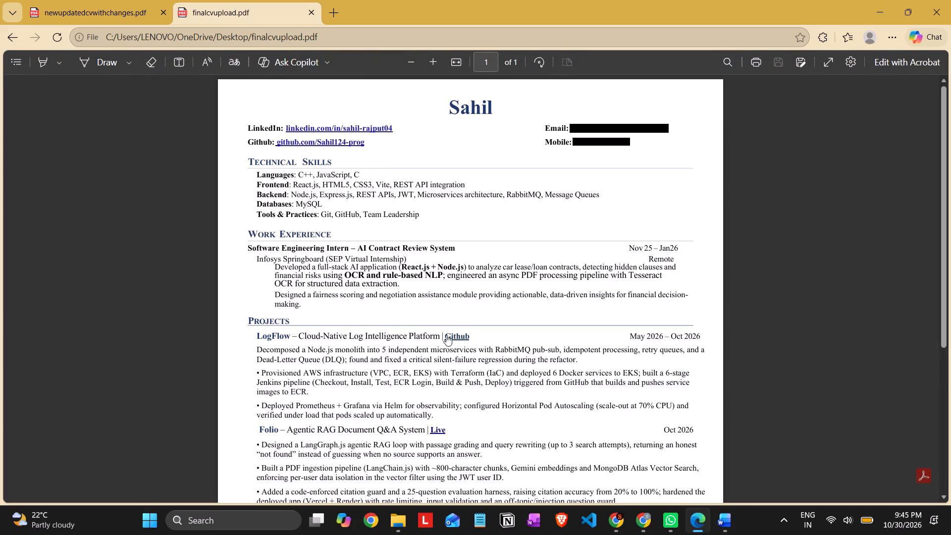
Check the exported finalcvupload PDF from the header to the Education section, and close the PDF viewer.
scroll(445, 430, down, 1)
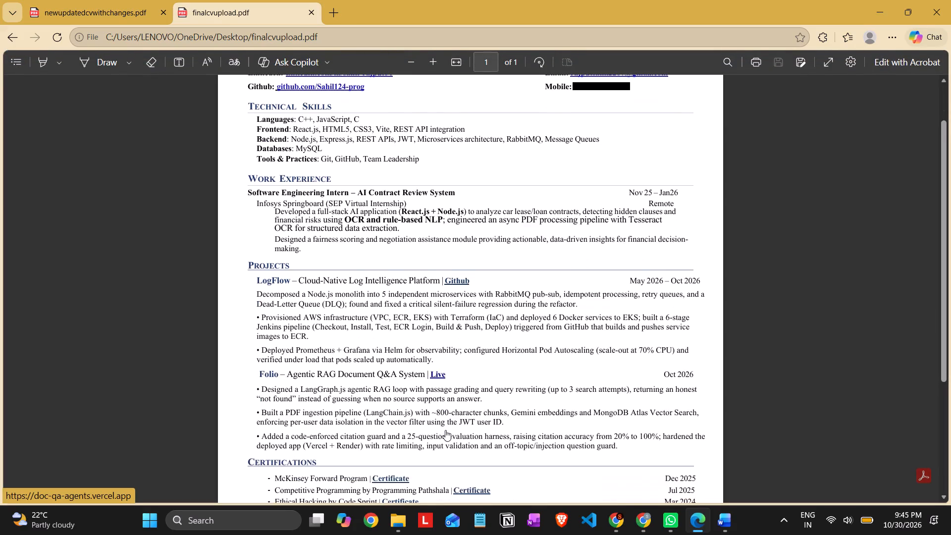
scroll(445, 430, down, 1)
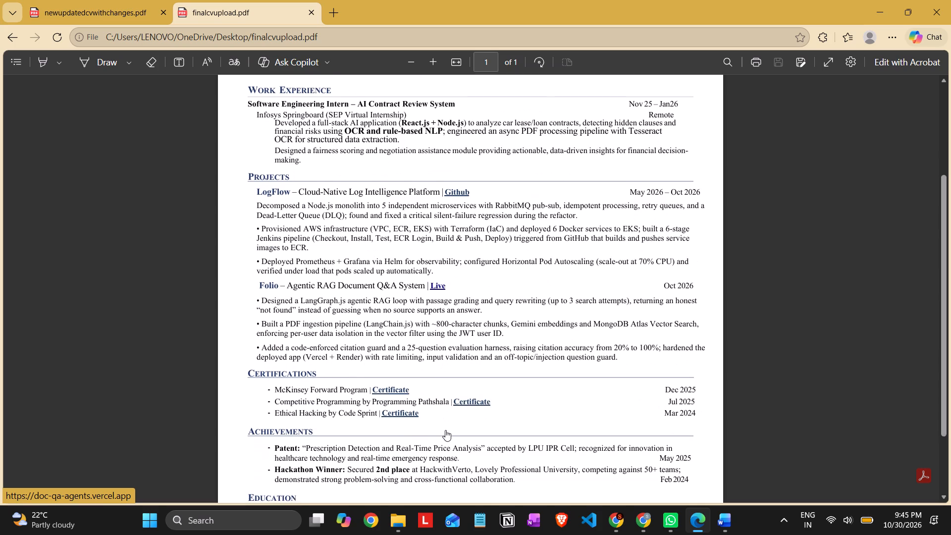
scroll(445, 430, up, 2)
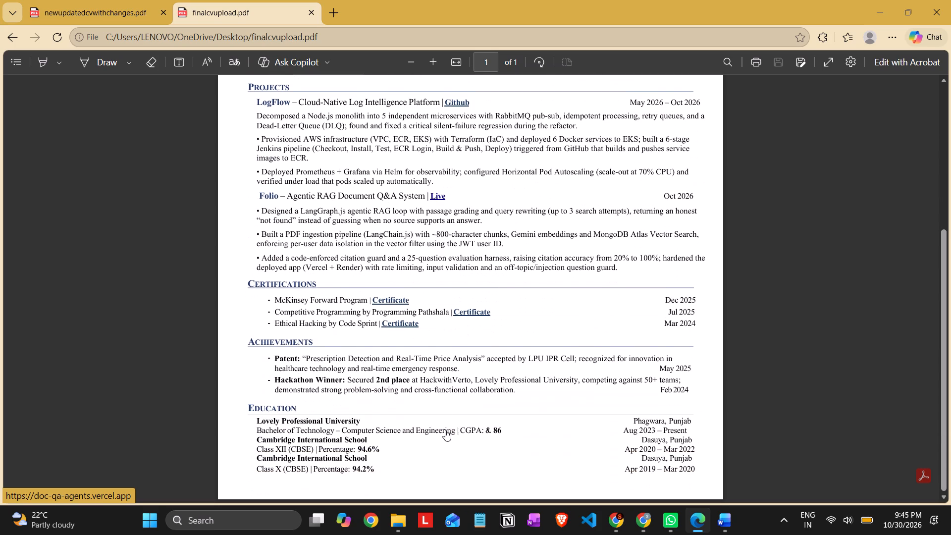
scroll(445, 430, up, 2)
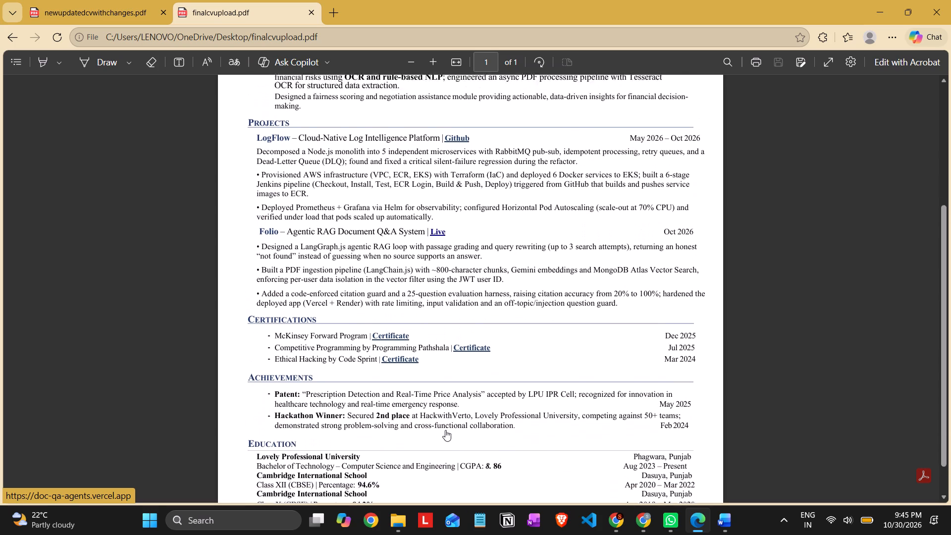
scroll(445, 430, up, 1)
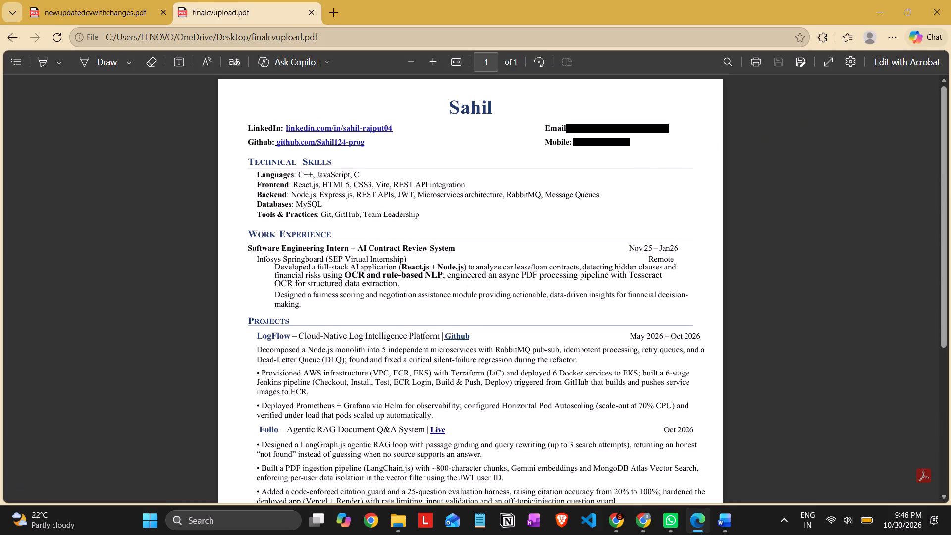
click(950, 8)
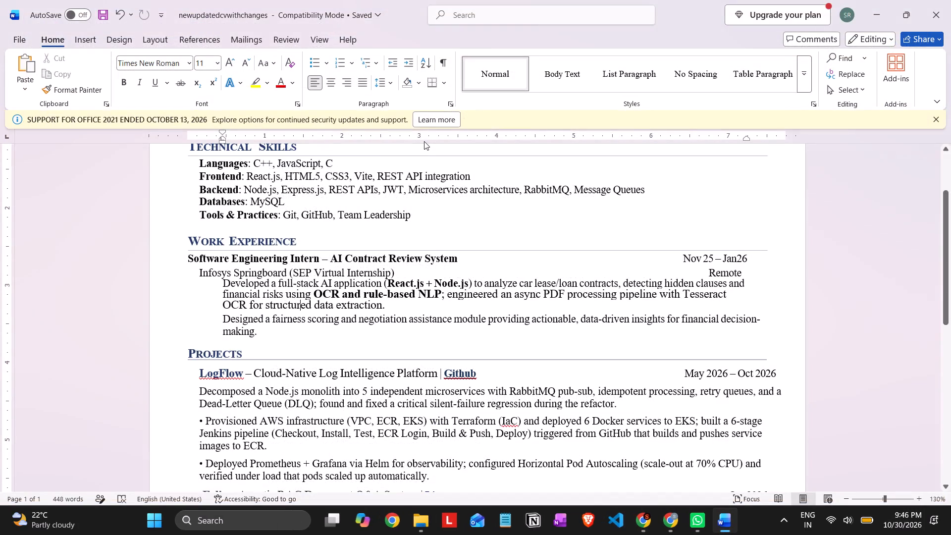
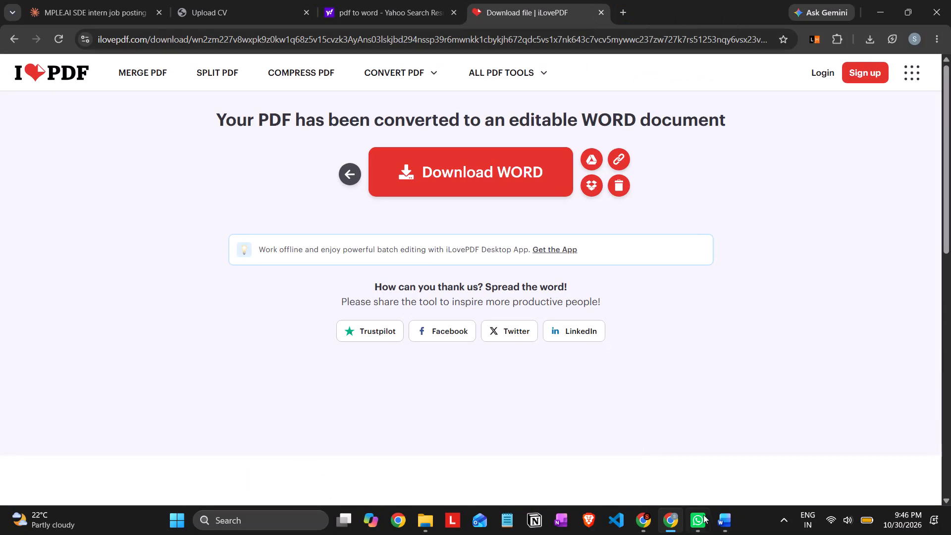
Return to the placement portal's Upload CV page and check the soft skill verification statuses of the already uploaded Specialized CV and CV/Resume.
click(286, 1)
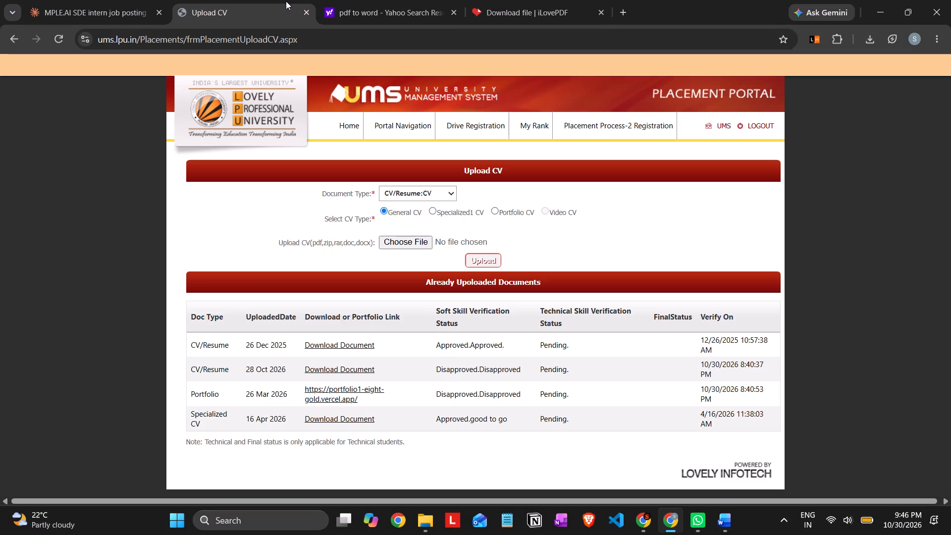
click(416, 243)
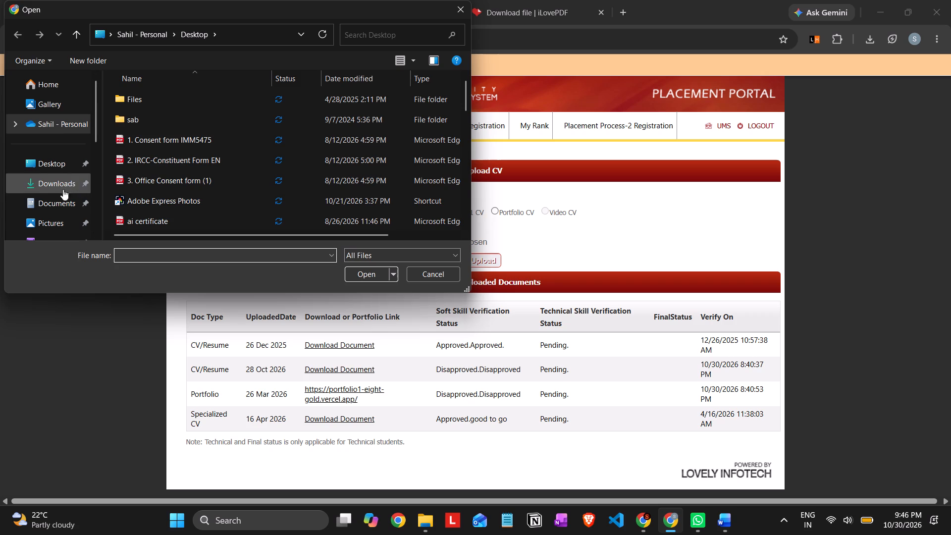
click(460, 7)
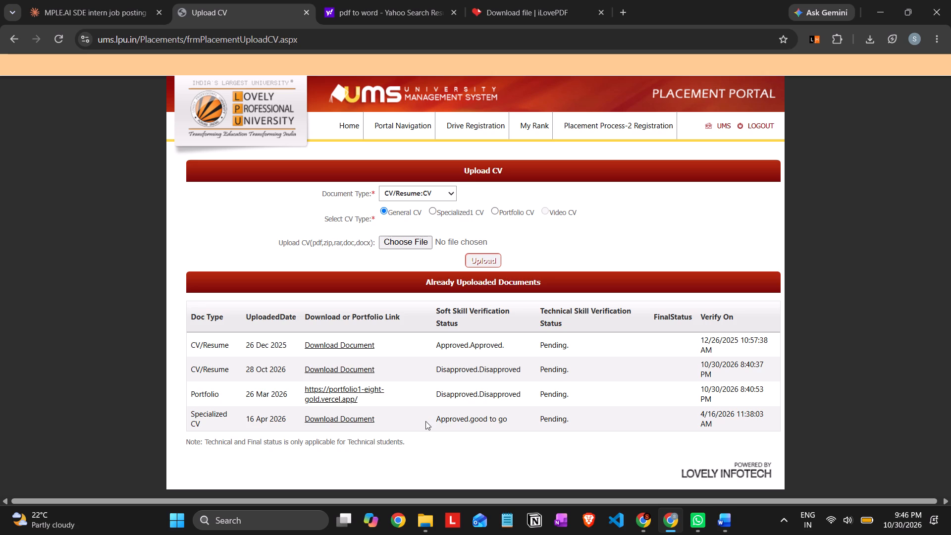
drag(425, 421, 522, 422)
click(522, 422)
drag(435, 346, 511, 350)
click(511, 350)
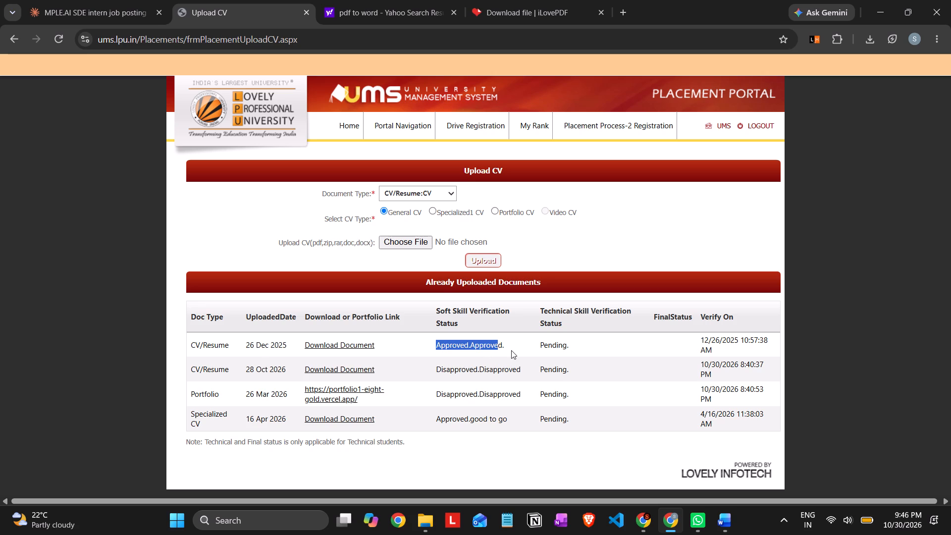
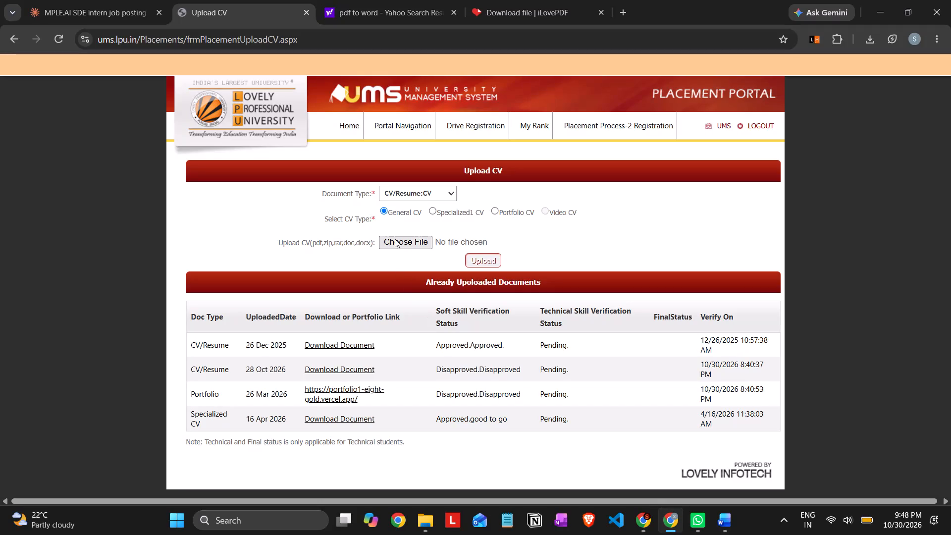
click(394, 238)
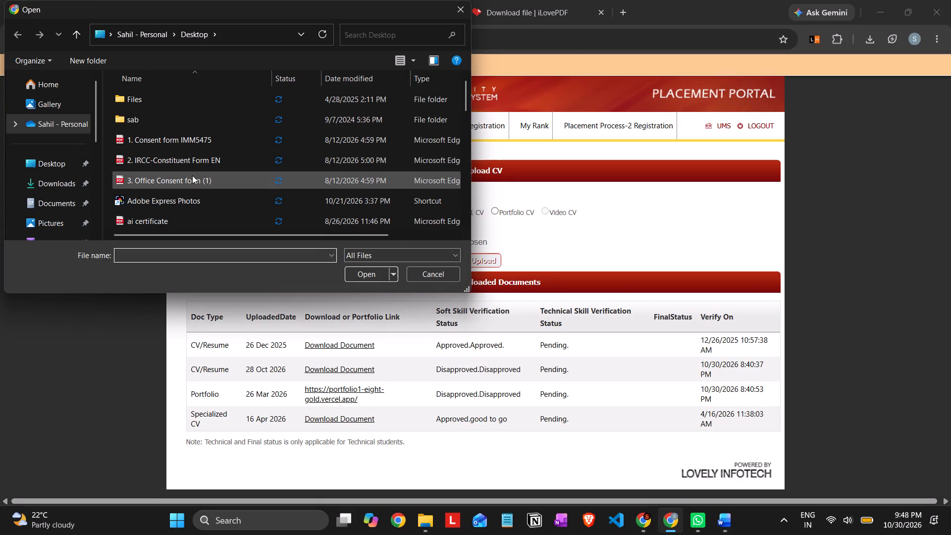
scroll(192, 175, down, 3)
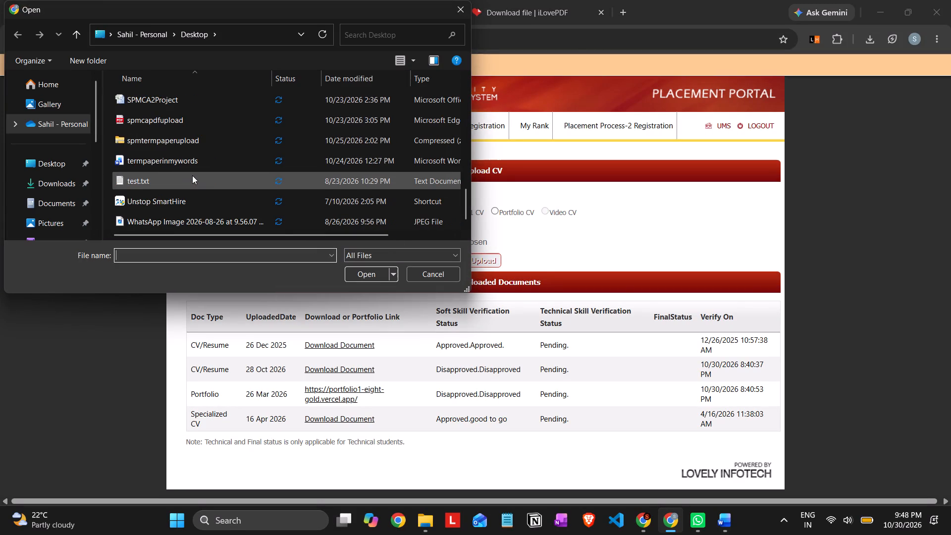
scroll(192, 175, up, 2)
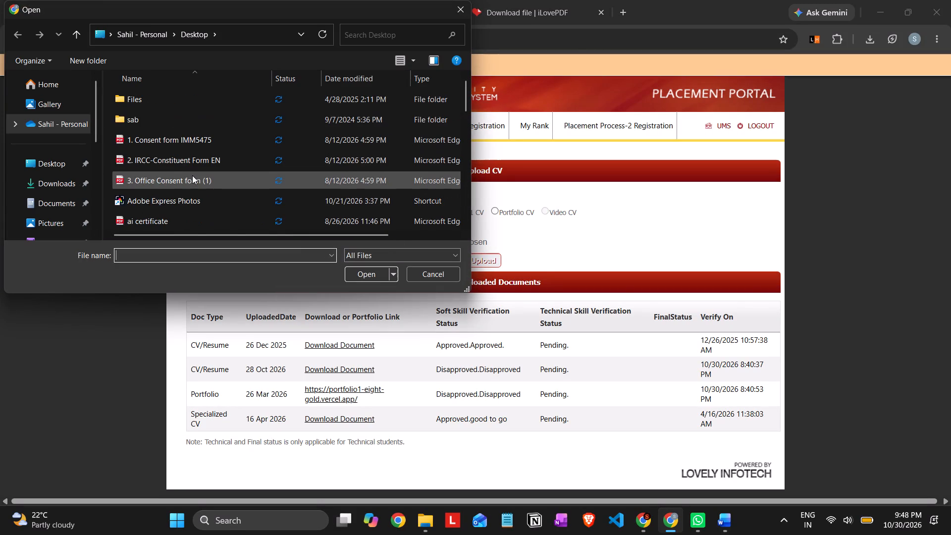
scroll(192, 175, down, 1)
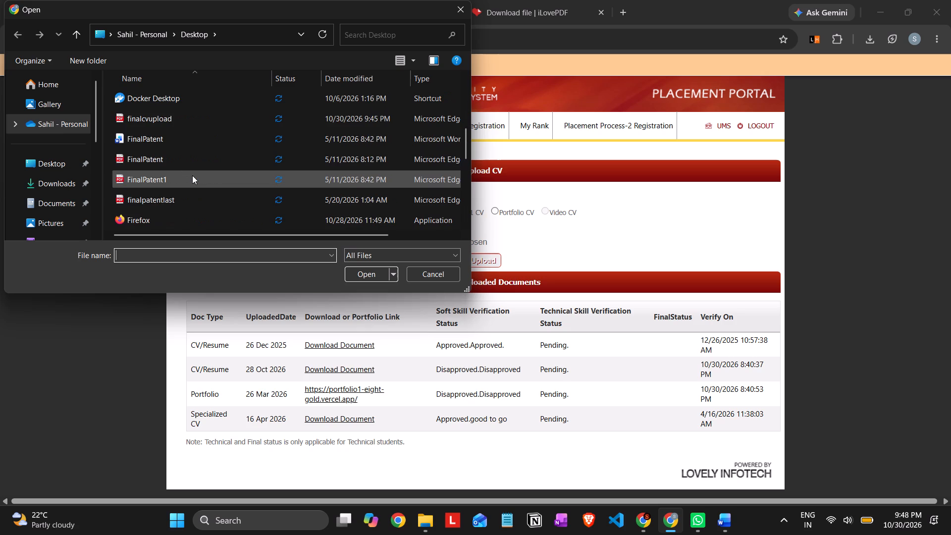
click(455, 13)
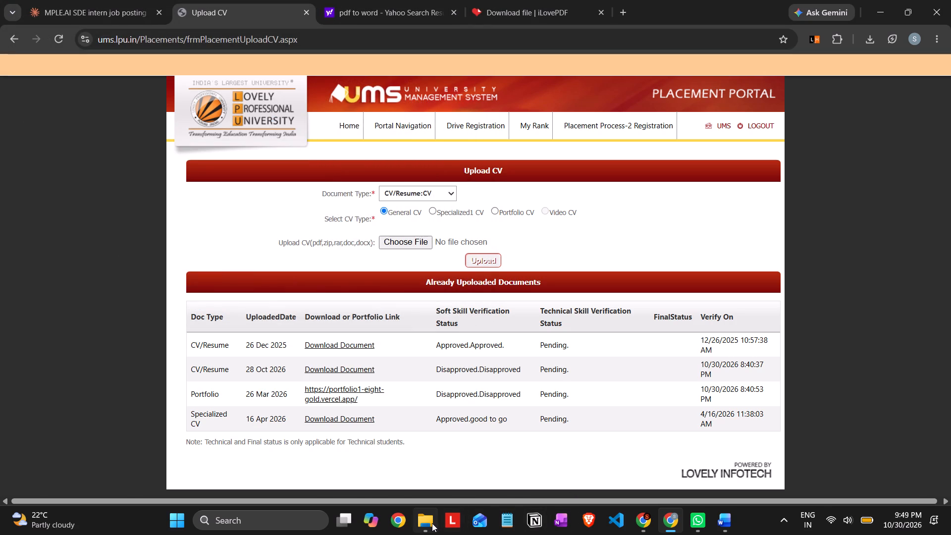
Open the finalcvupload PDF from the Desktop folder, review the exported CV's content and layout, and return to the placement portal.
click(431, 523)
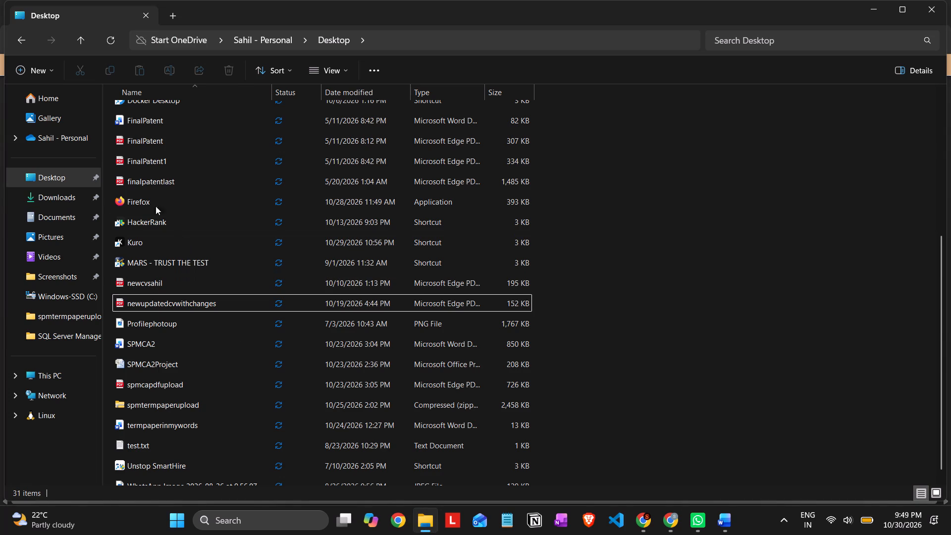
click(106, 39)
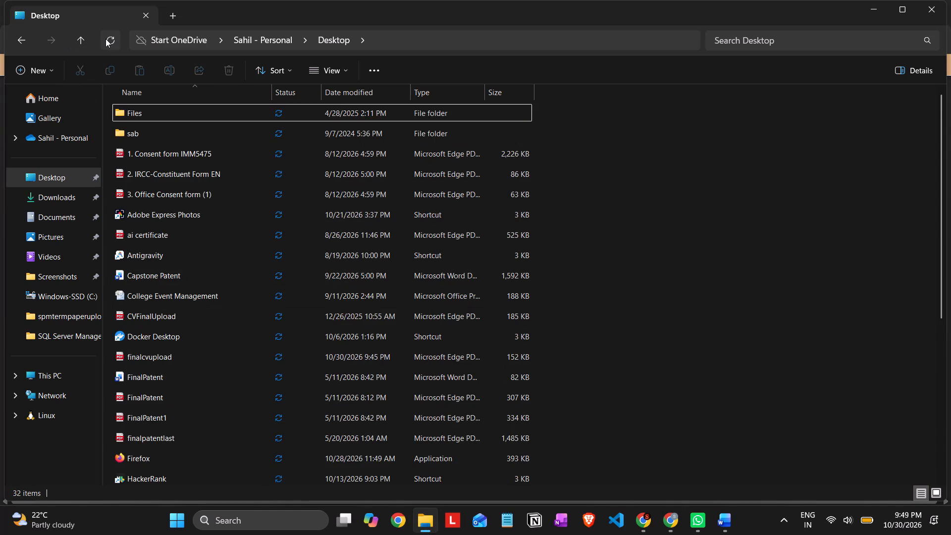
scroll(196, 251, down, 1)
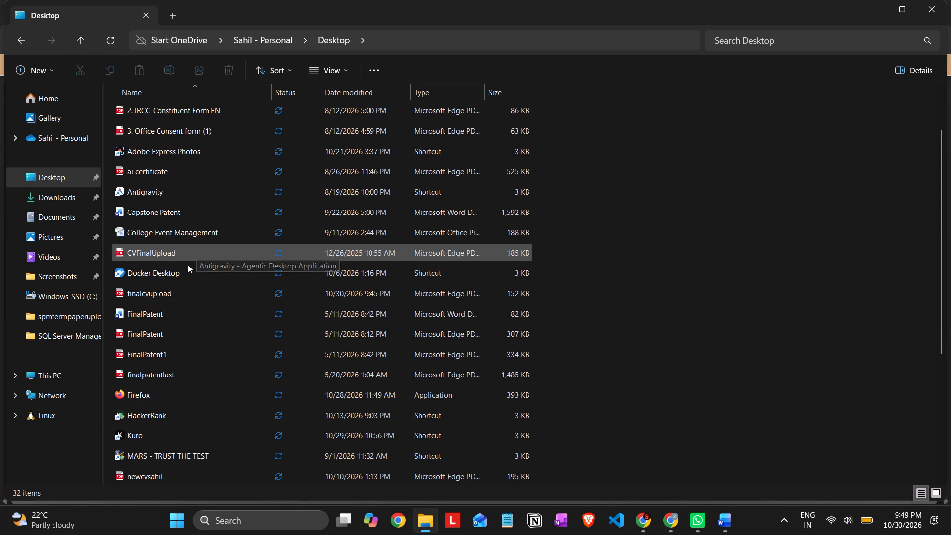
double_click(163, 292)
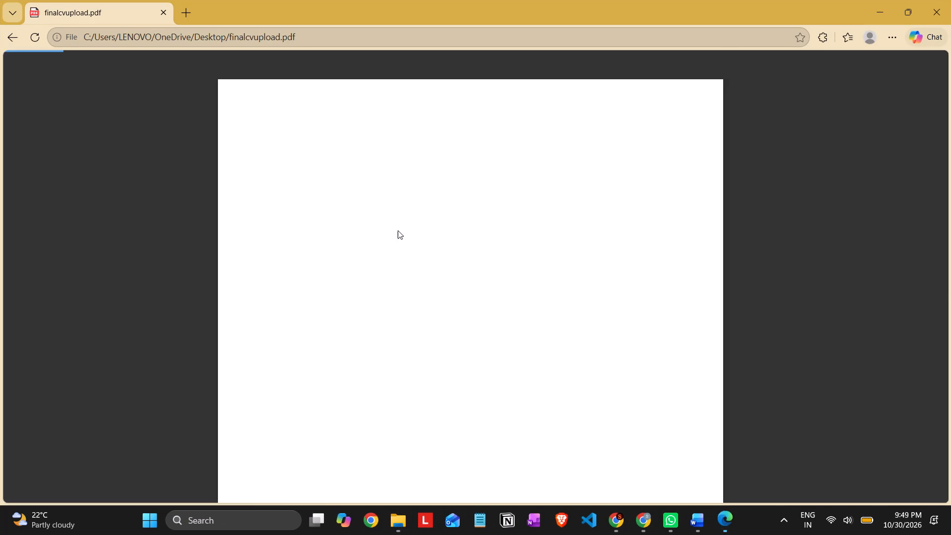
scroll(377, 378, down, 1)
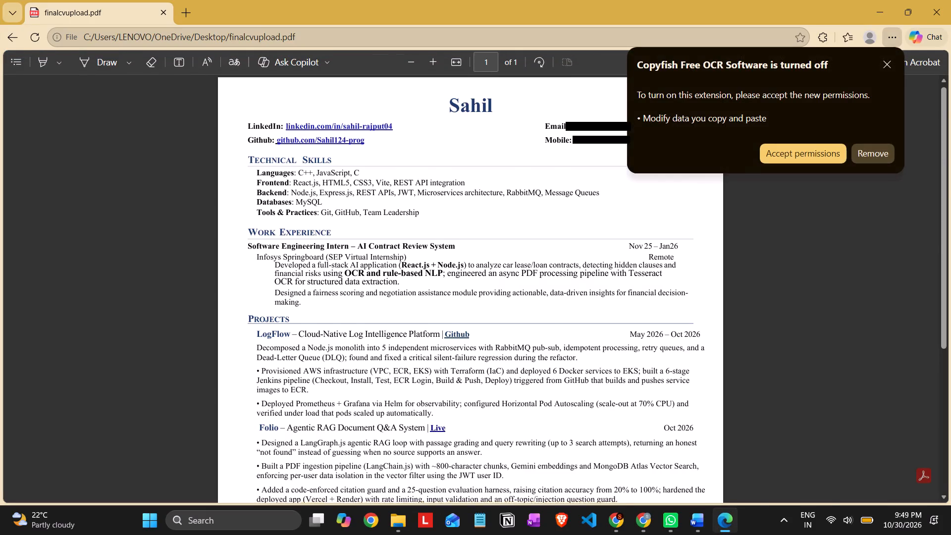
scroll(377, 378, down, 4)
scroll(377, 378, up, 9)
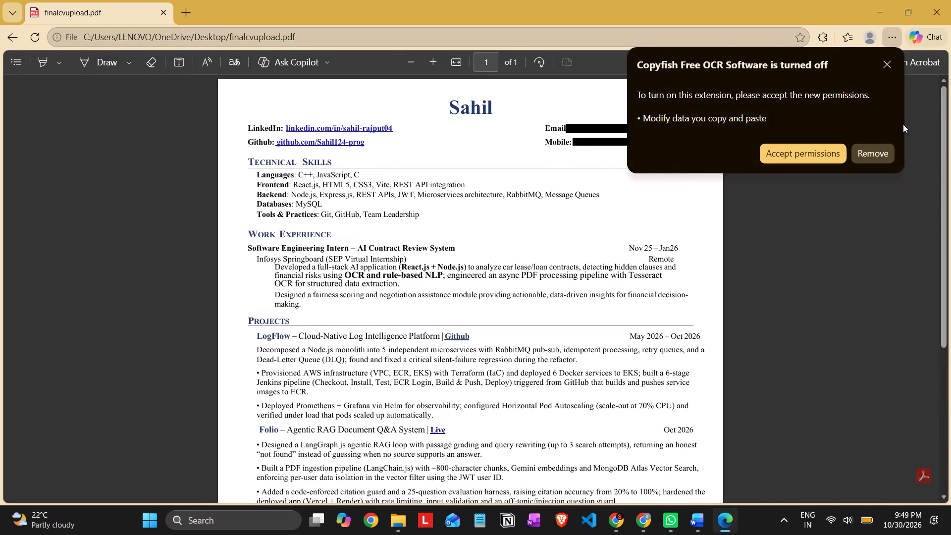
click(883, 65)
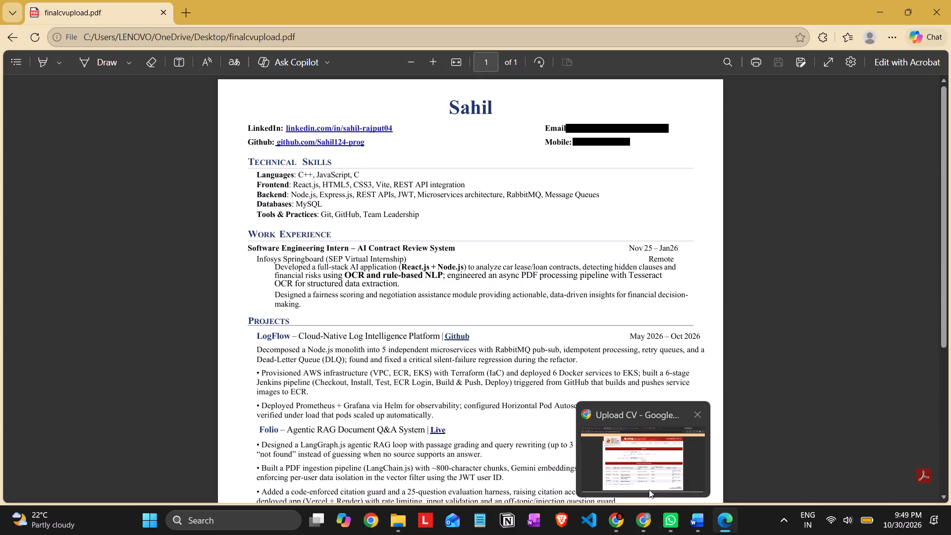
click(648, 483)
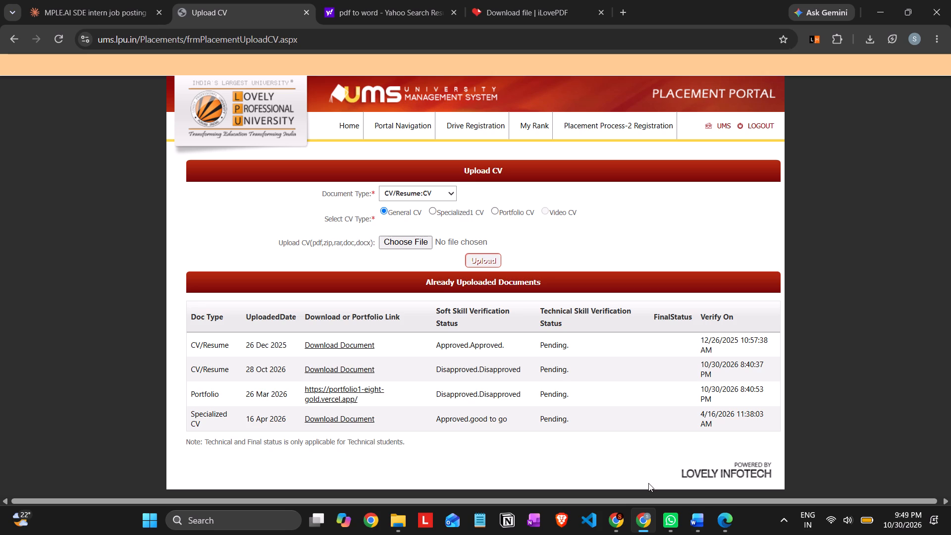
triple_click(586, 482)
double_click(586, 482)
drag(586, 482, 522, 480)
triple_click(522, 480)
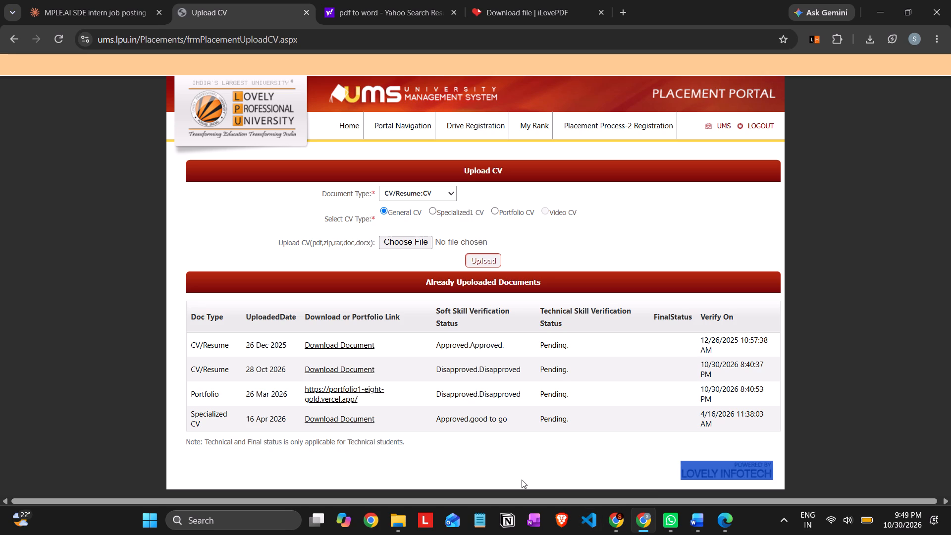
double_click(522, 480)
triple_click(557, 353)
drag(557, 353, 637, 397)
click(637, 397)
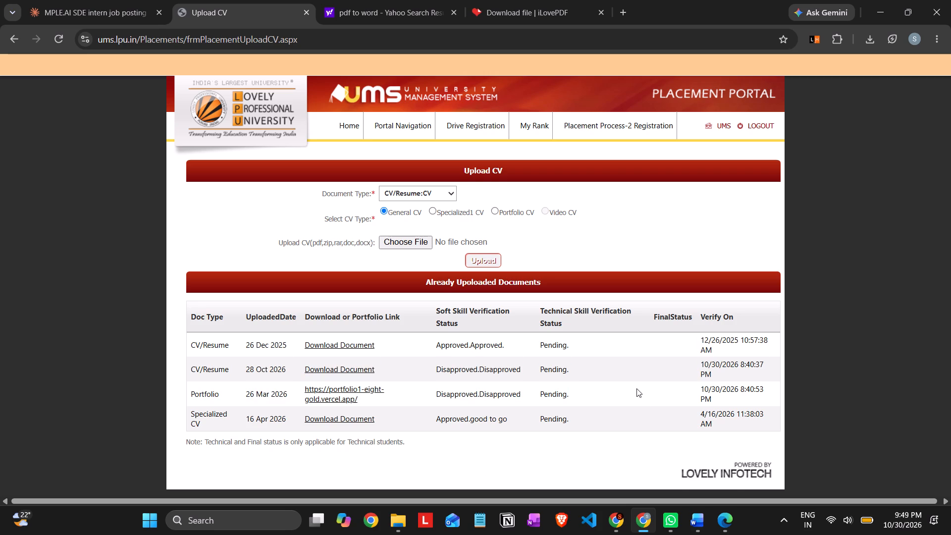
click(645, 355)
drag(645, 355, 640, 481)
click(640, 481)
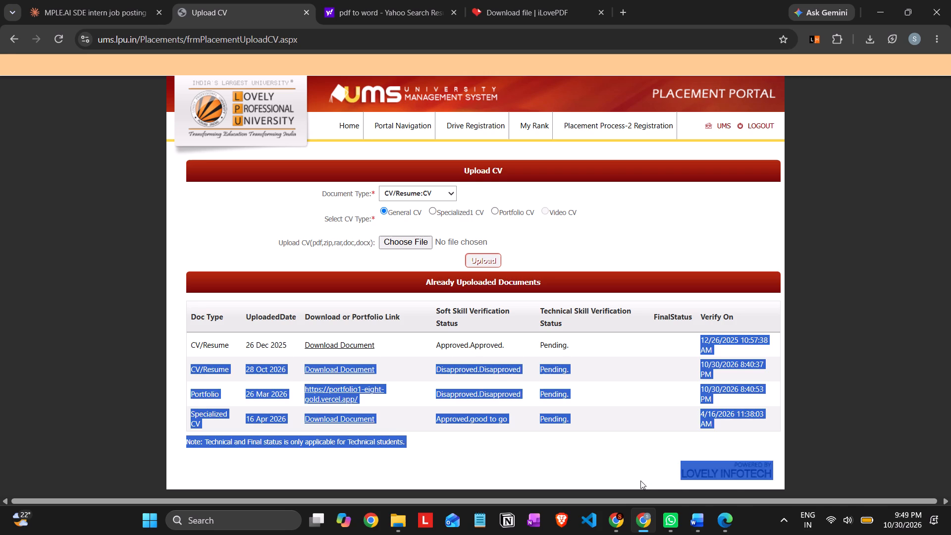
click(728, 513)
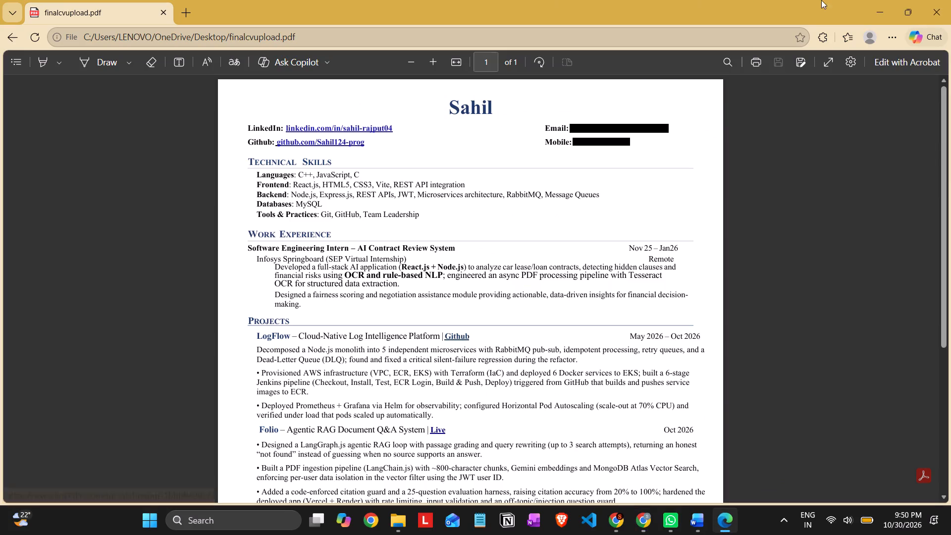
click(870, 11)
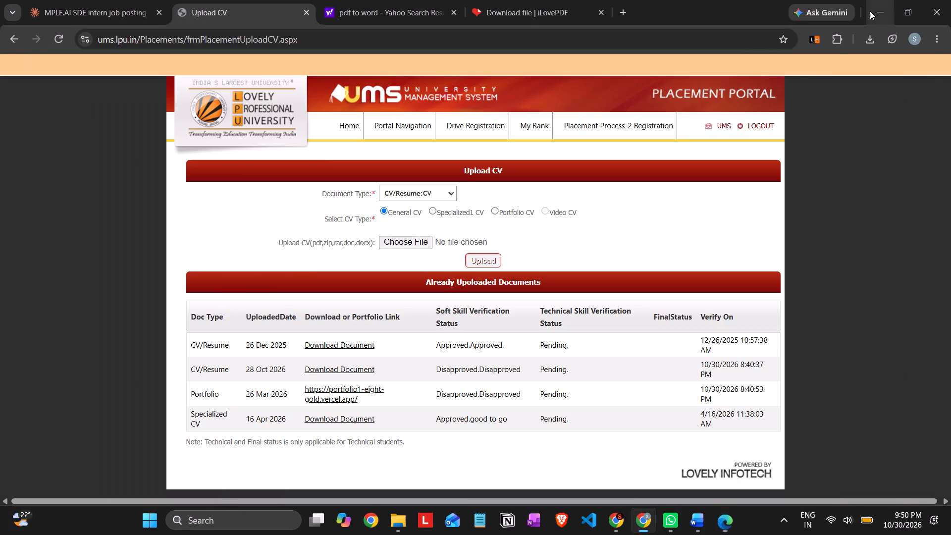
Choose finalcvupload from the Desktop as the General CV file and upload it to the placement portal.
click(417, 243)
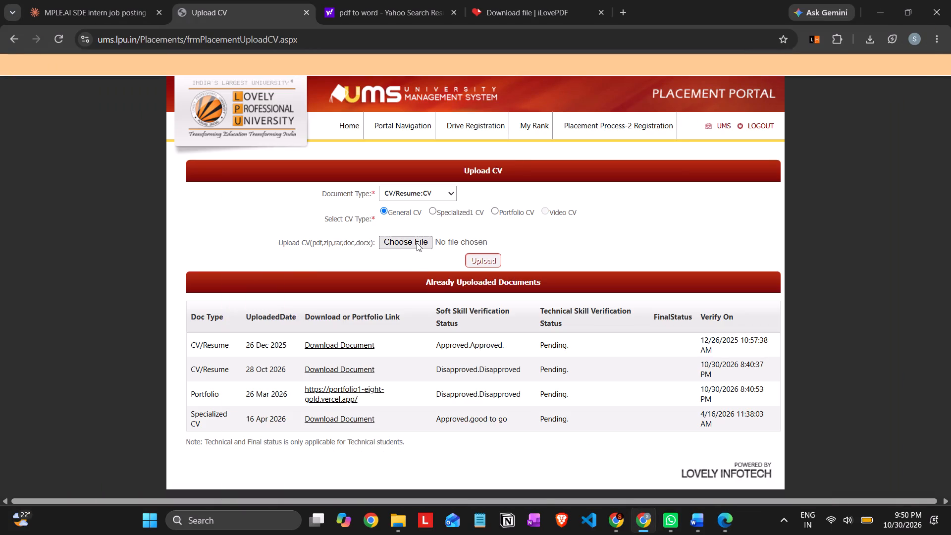
scroll(213, 172, down, 1)
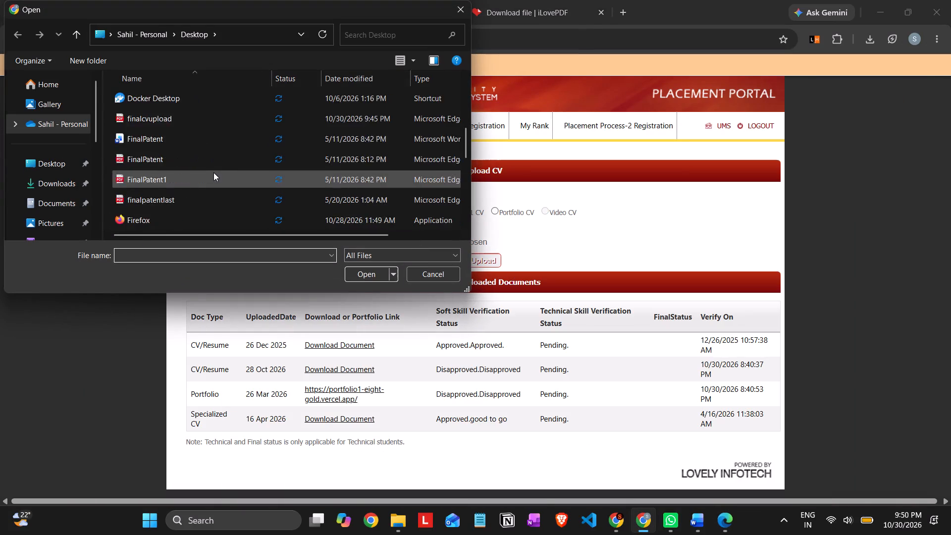
scroll(213, 172, down, 1)
click(186, 123)
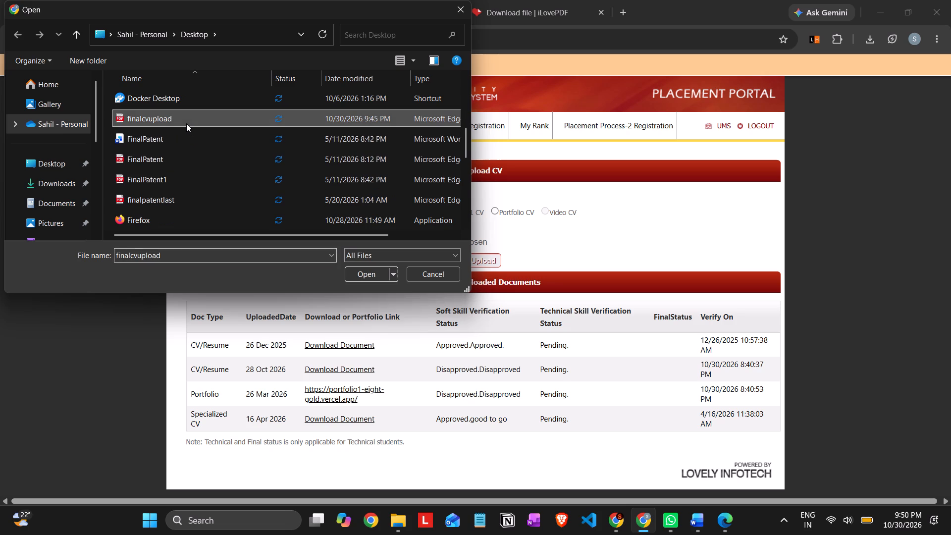
click(363, 276)
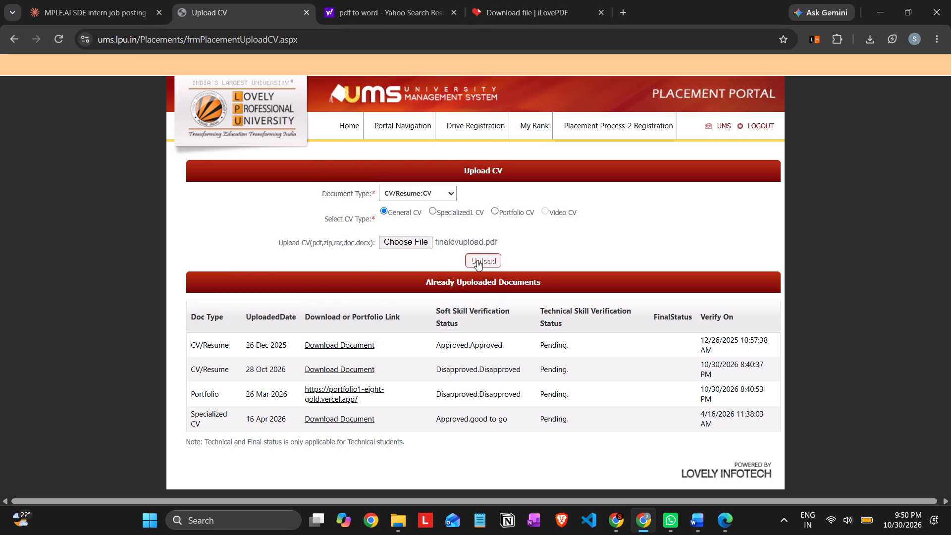
click(477, 260)
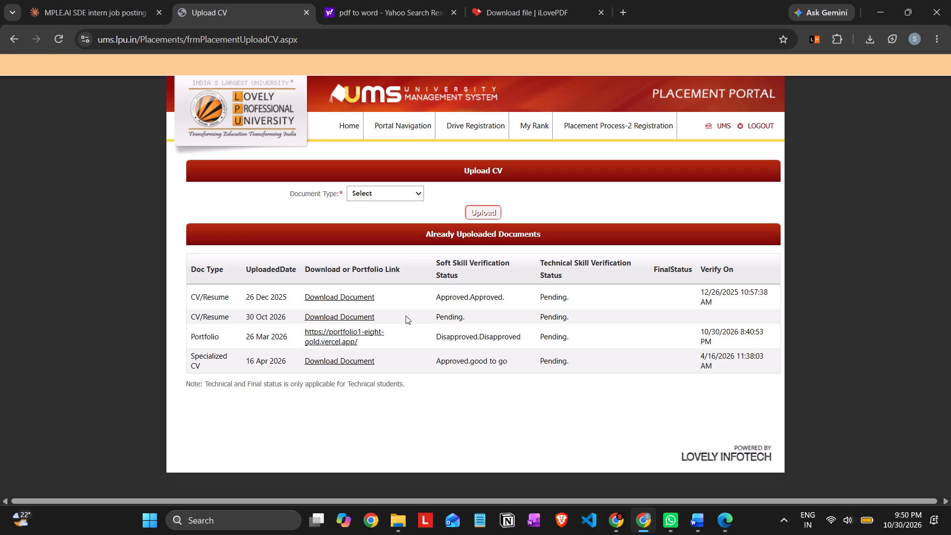
Set the document type for the next upload to Portfolio:PF.
click(387, 195)
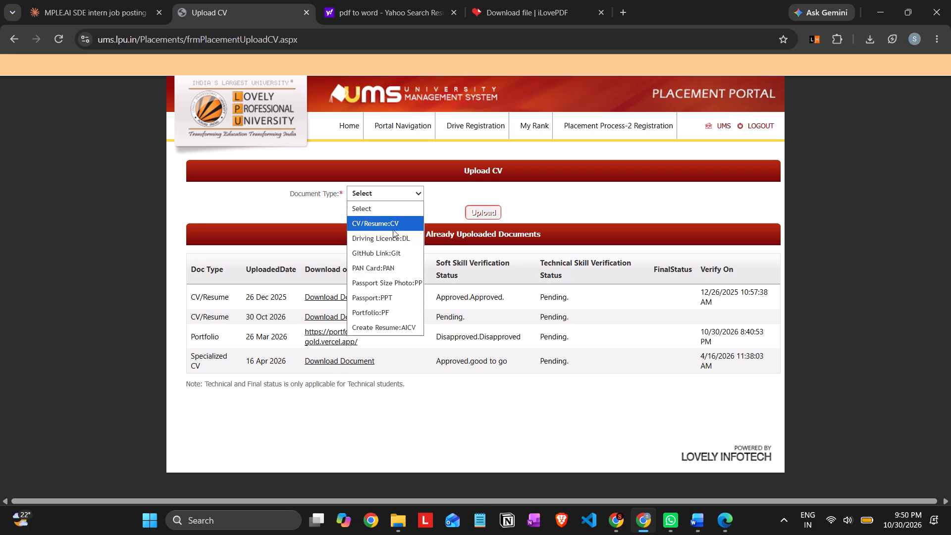
click(390, 316)
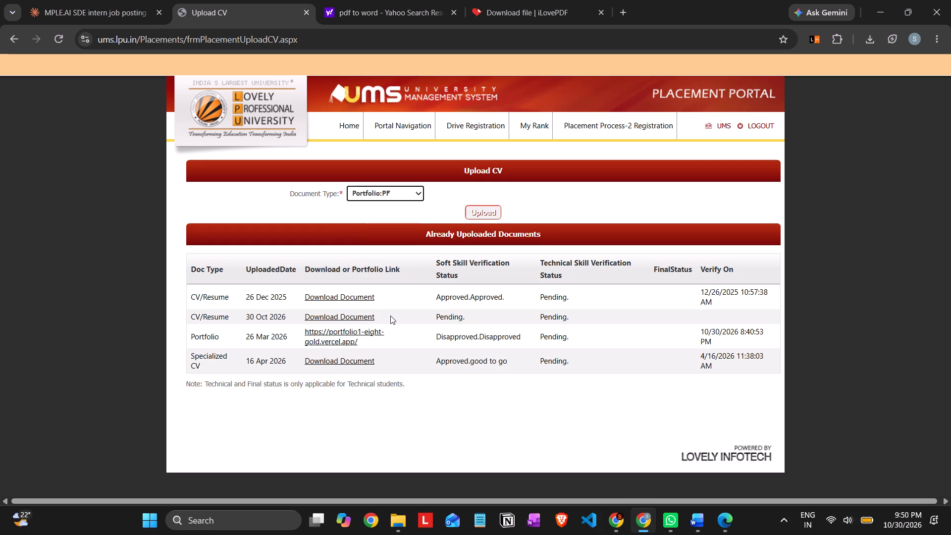
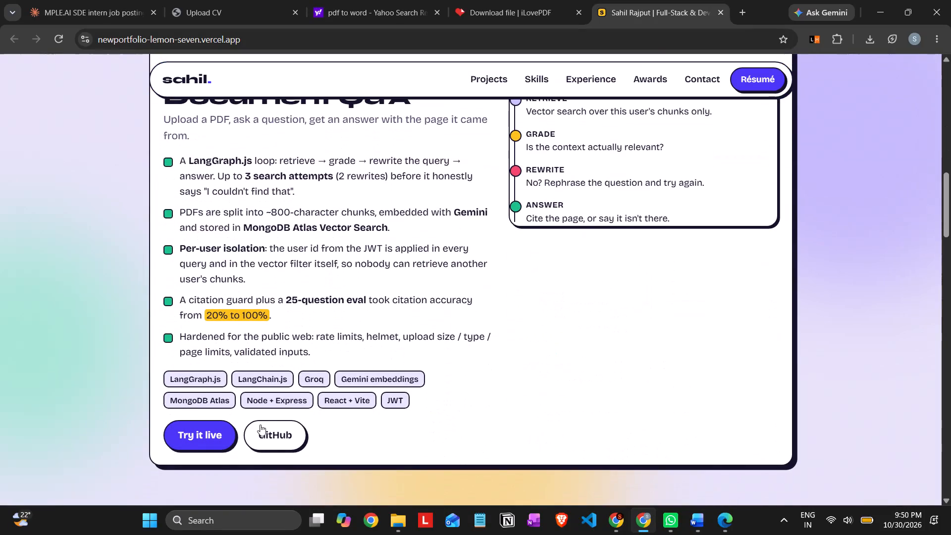
Check that the portfolio's Document Q&A project opens its live demo, and return to the portfolio page.
click(216, 438)
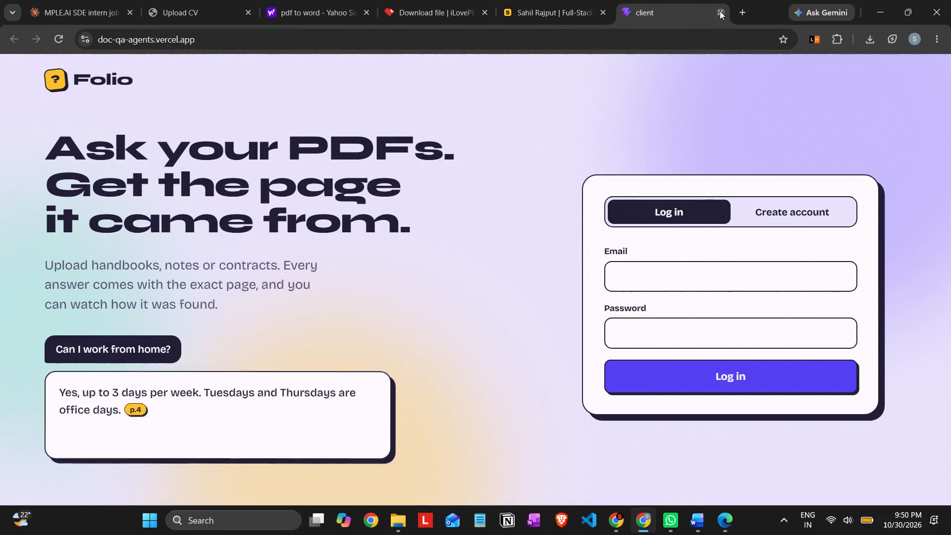
click(720, 11)
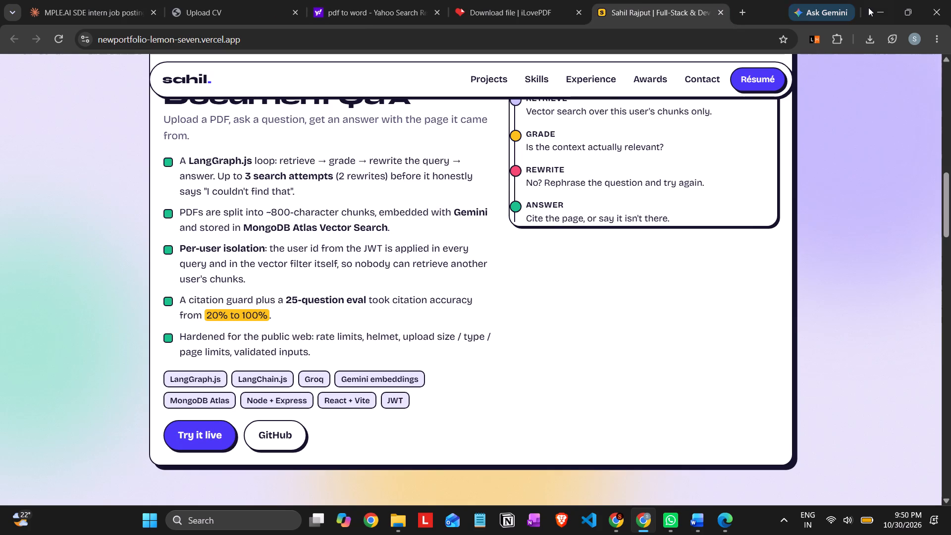
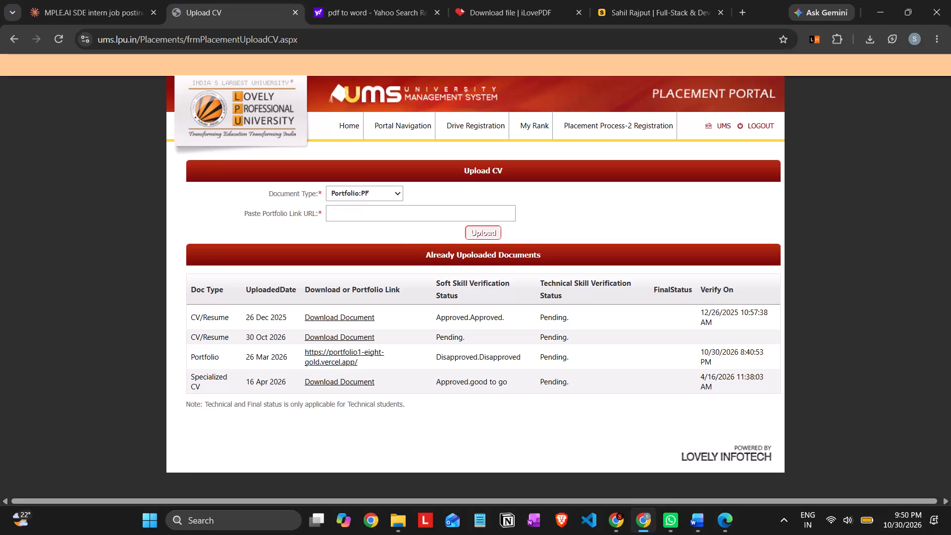
click(373, 214)
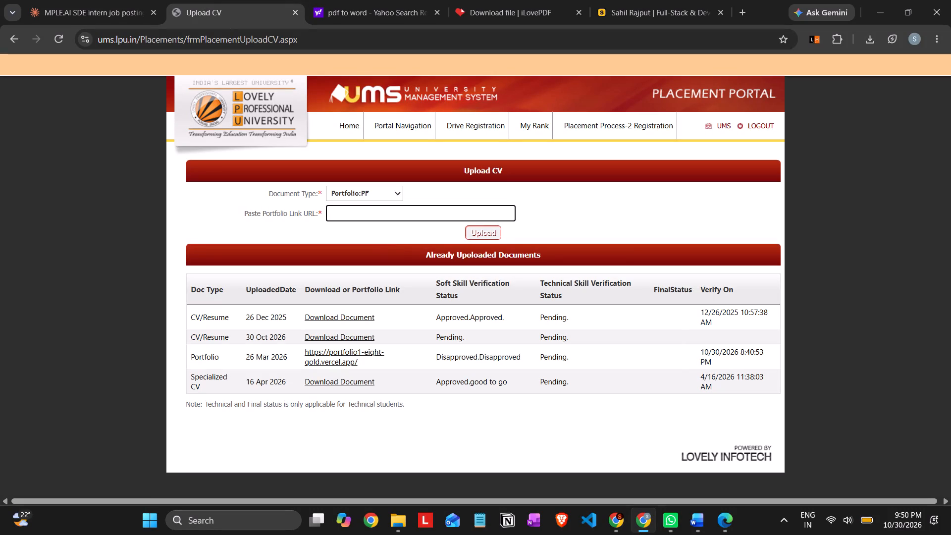
key(ctrl+v)
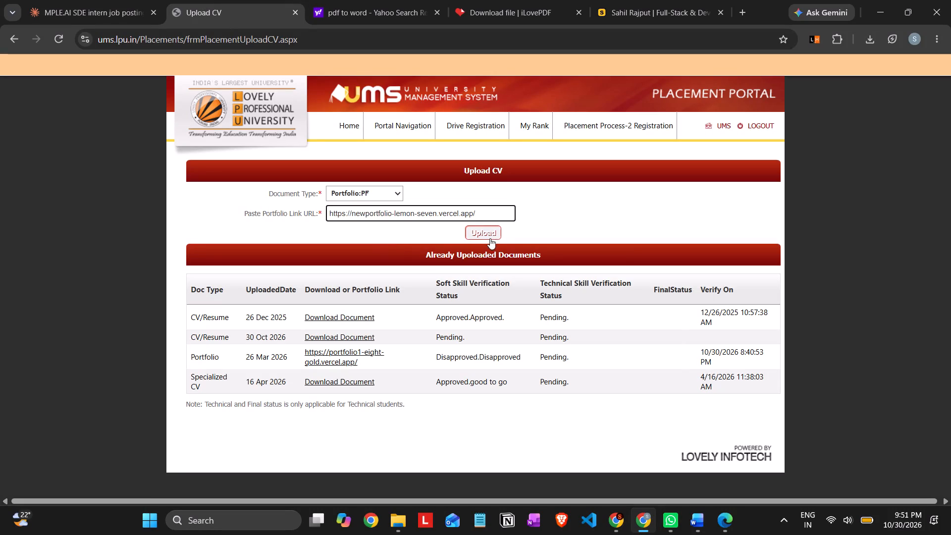
click(489, 234)
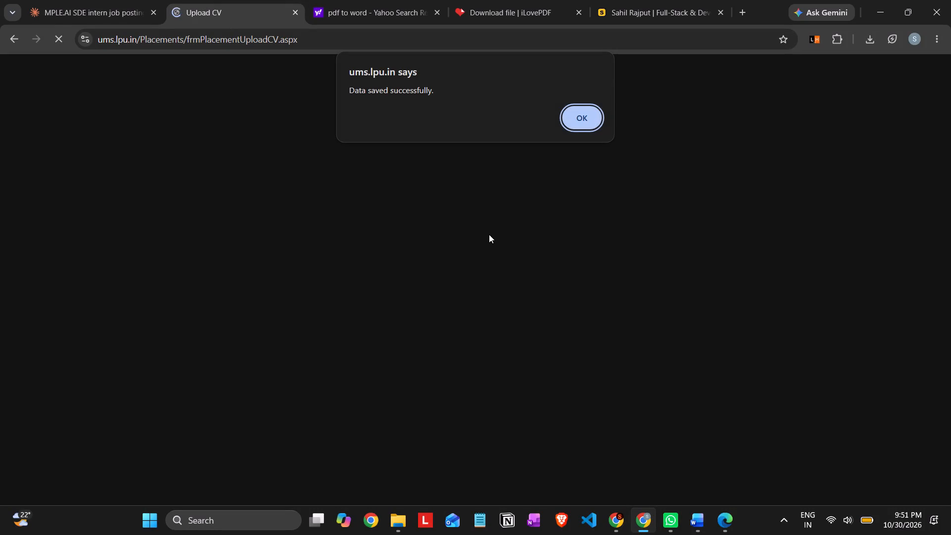
click(585, 117)
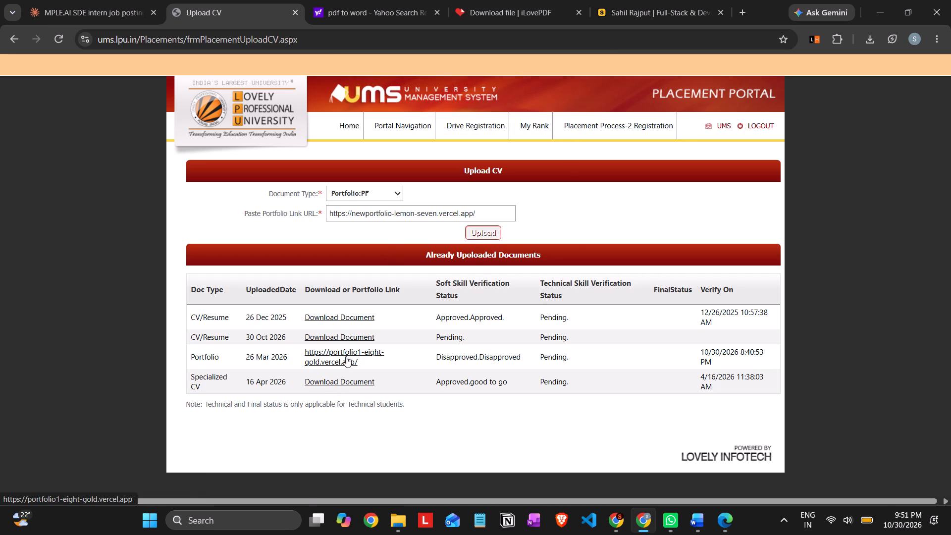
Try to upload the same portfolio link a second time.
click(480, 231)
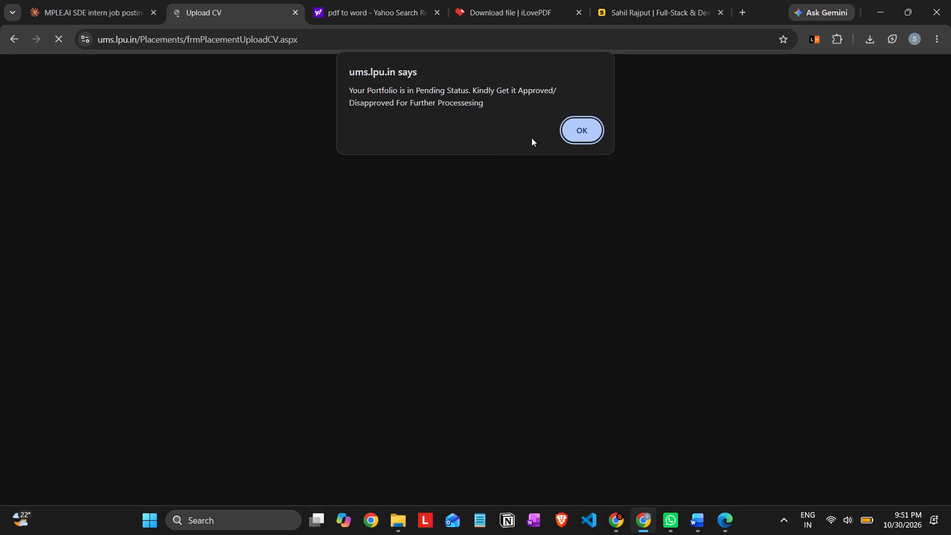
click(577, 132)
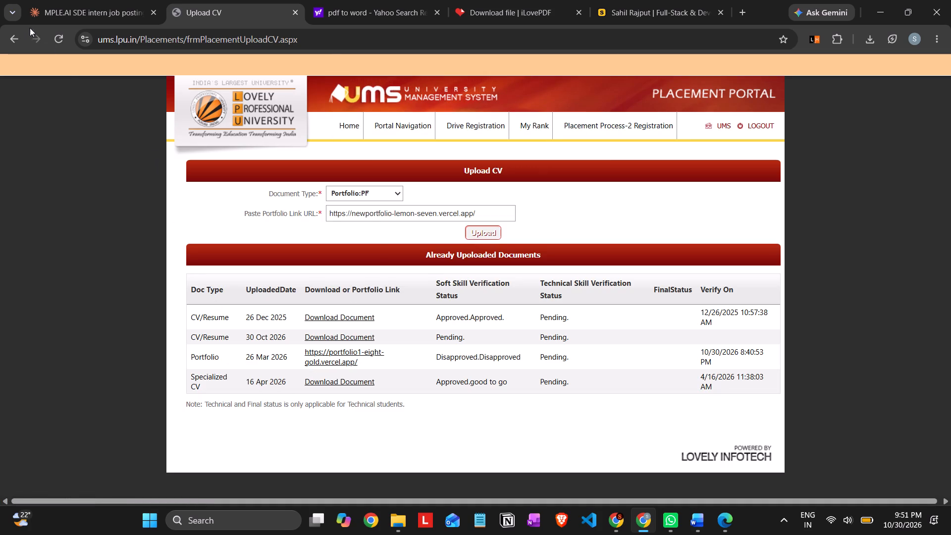
Go back from the Upload CV form to the earlier placement portal page.
click(16, 37)
click(16, 37)
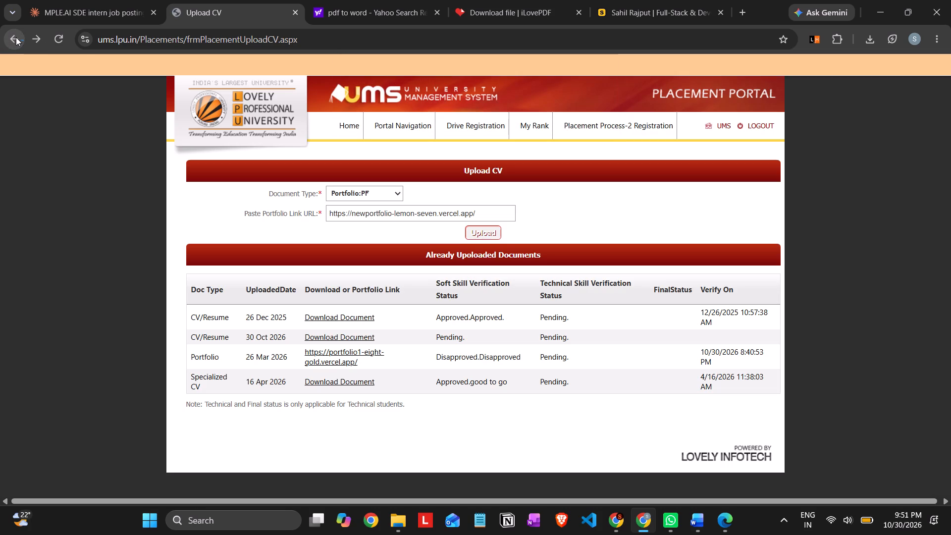
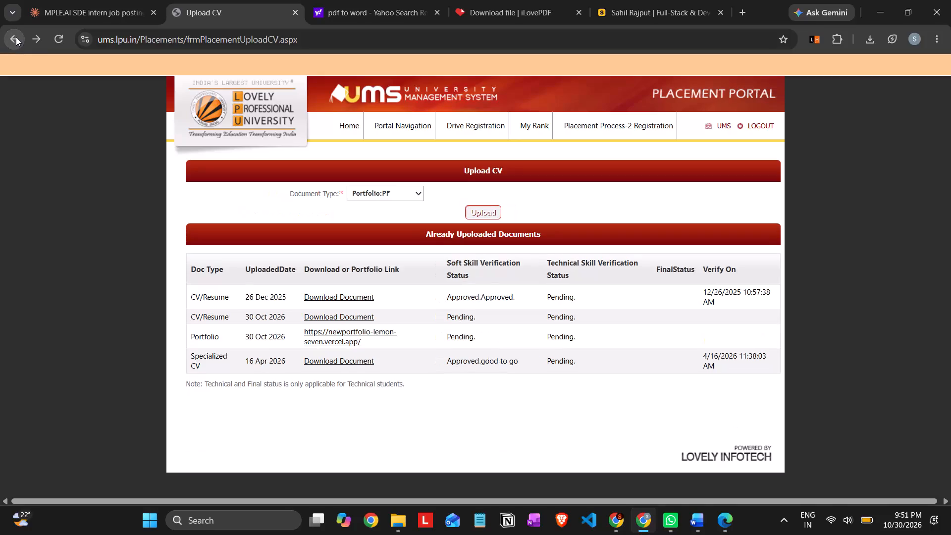
Go back to the placement portal's Student Home page and reopen the Upload CV/Documents page from there.
click(16, 37)
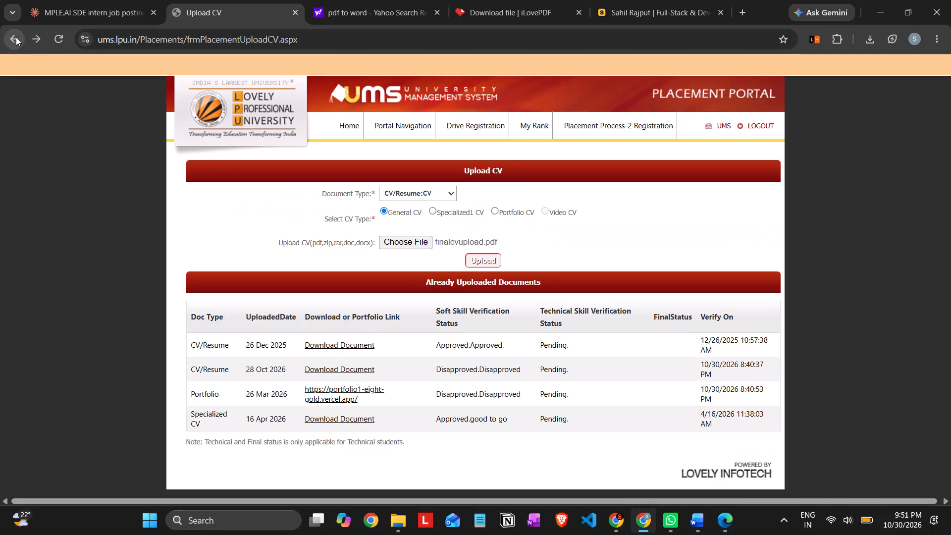
click(16, 37)
click(16, 37)
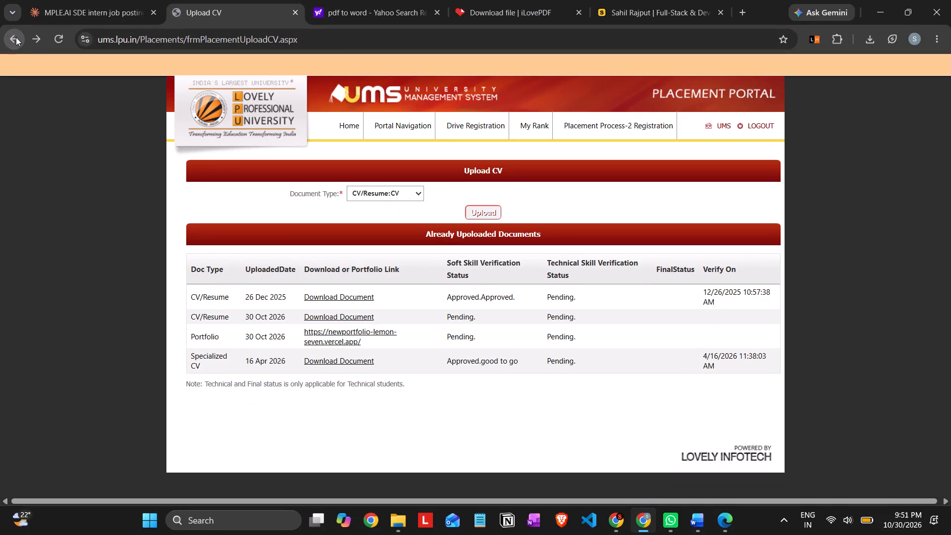
click(16, 37)
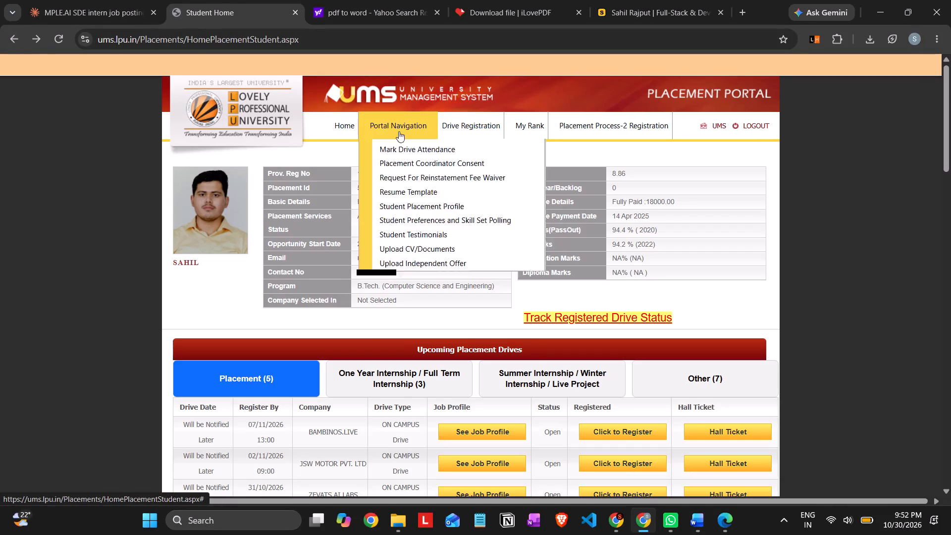
click(426, 321)
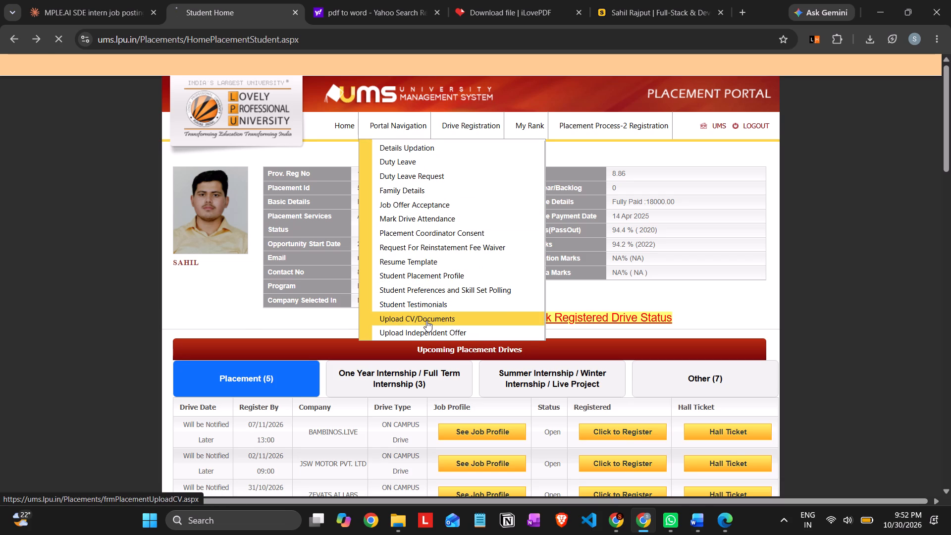
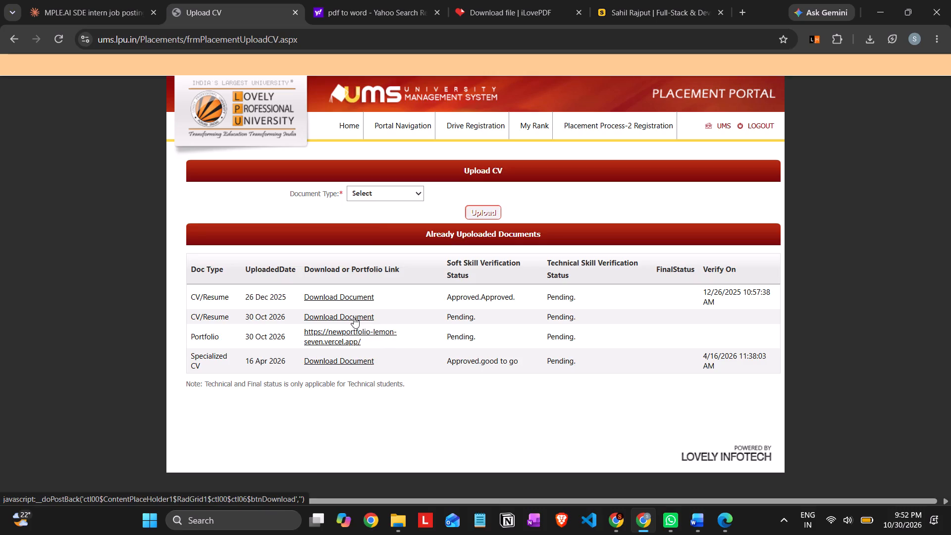
Return to the placement portal's Home page and open the Drive Registration list from there.
click(344, 132)
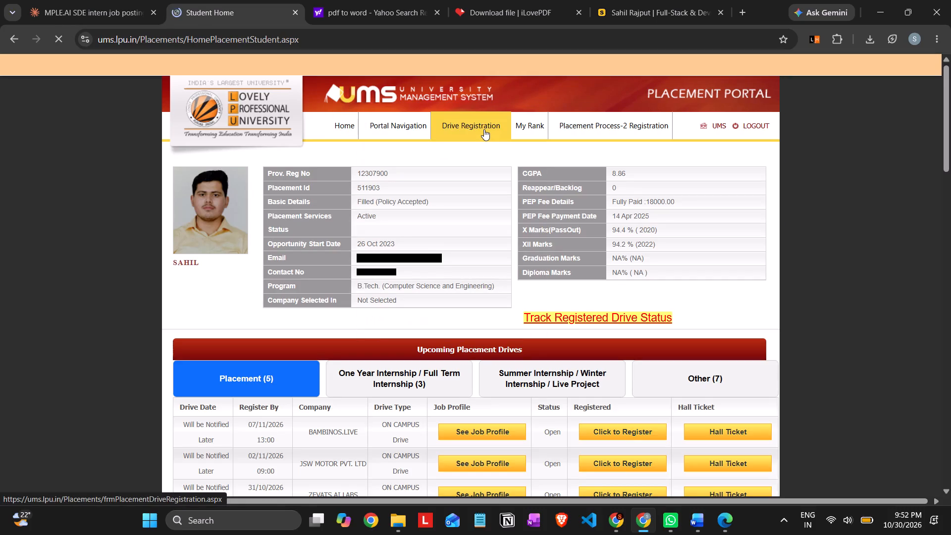
click(484, 129)
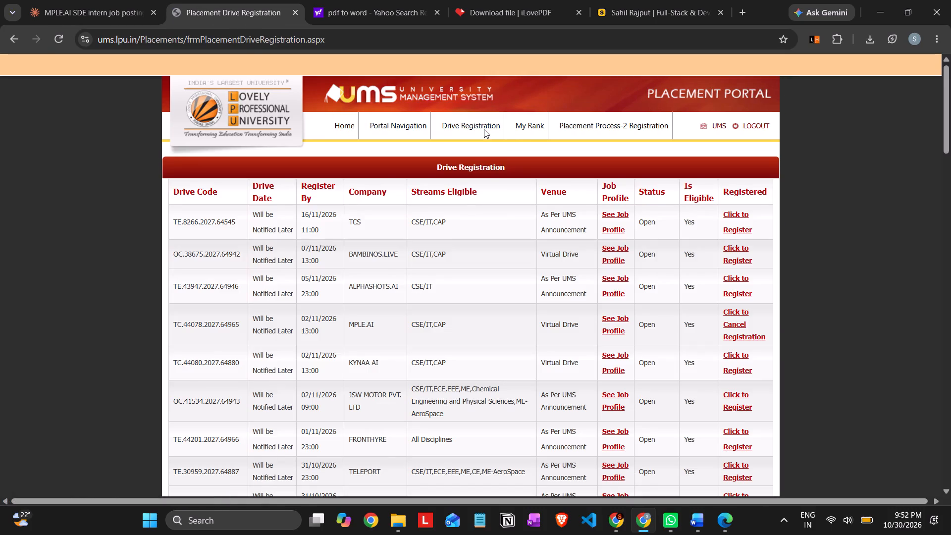
Check the job profiles of the ALPHASHOTS.AI and FRONTHYRE drives, closing each profile after viewing it.
scroll(455, 256, down, 1)
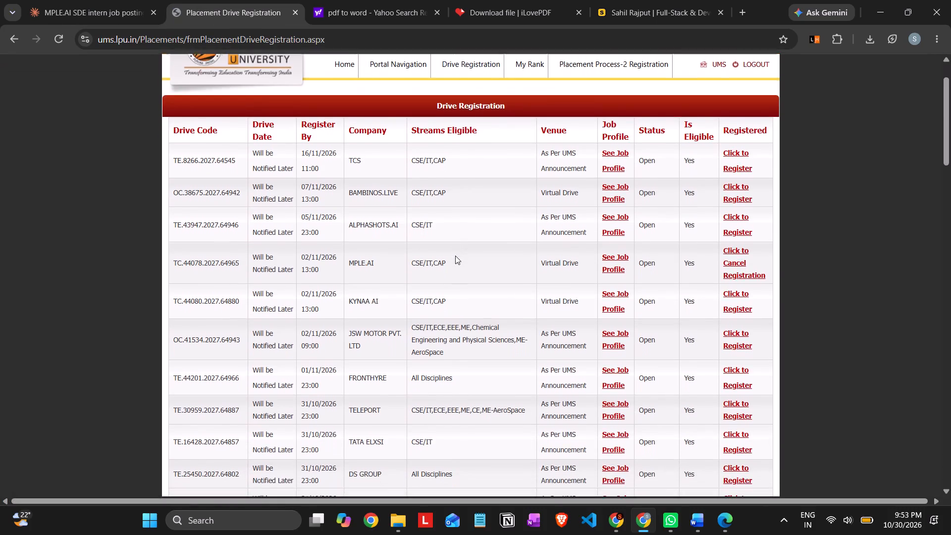
scroll(455, 256, down, 1)
click(624, 216)
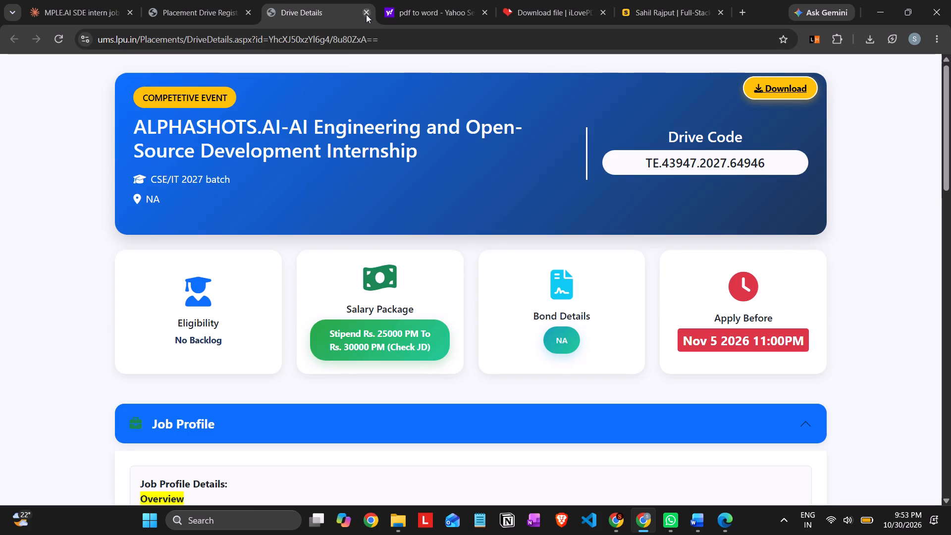
click(368, 13)
scroll(532, 330, down, 1)
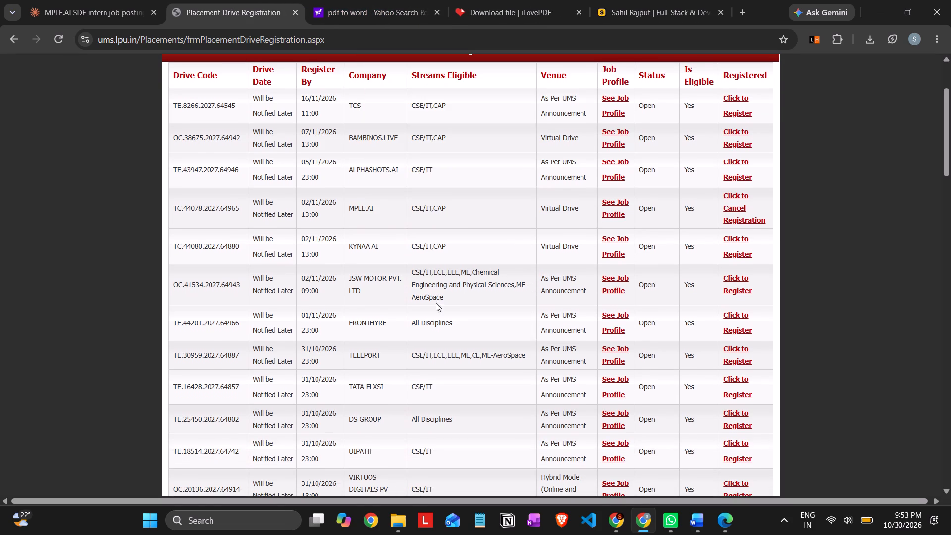
scroll(423, 292, down, 1)
scroll(613, 271, down, 1)
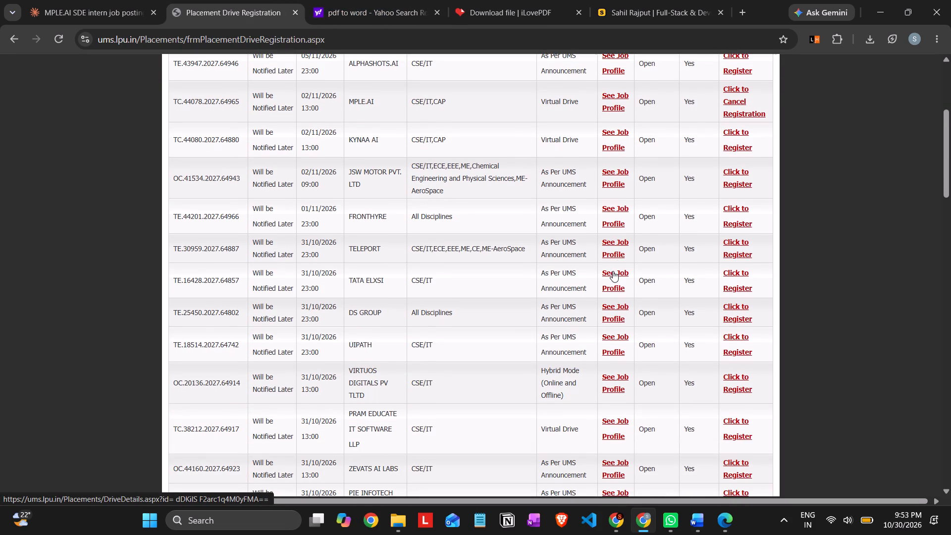
click(620, 206)
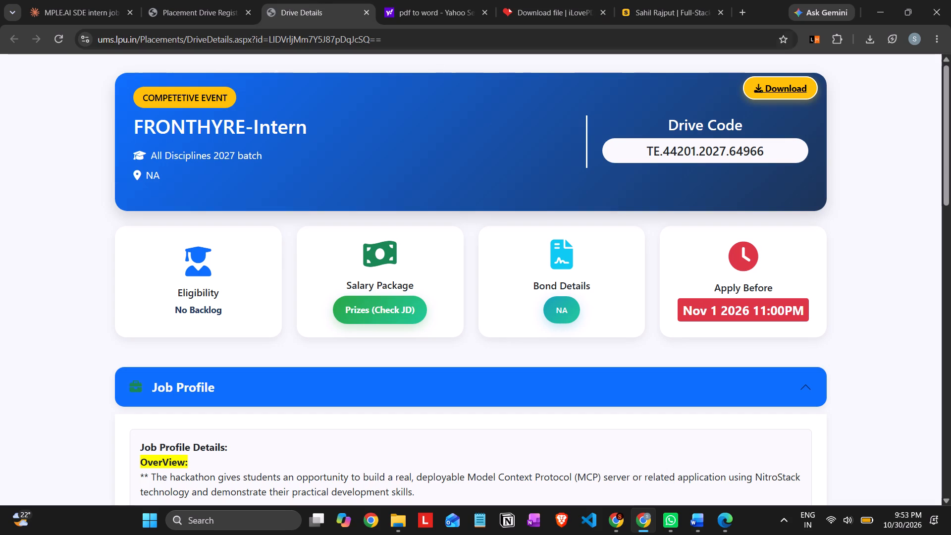
click(368, 11)
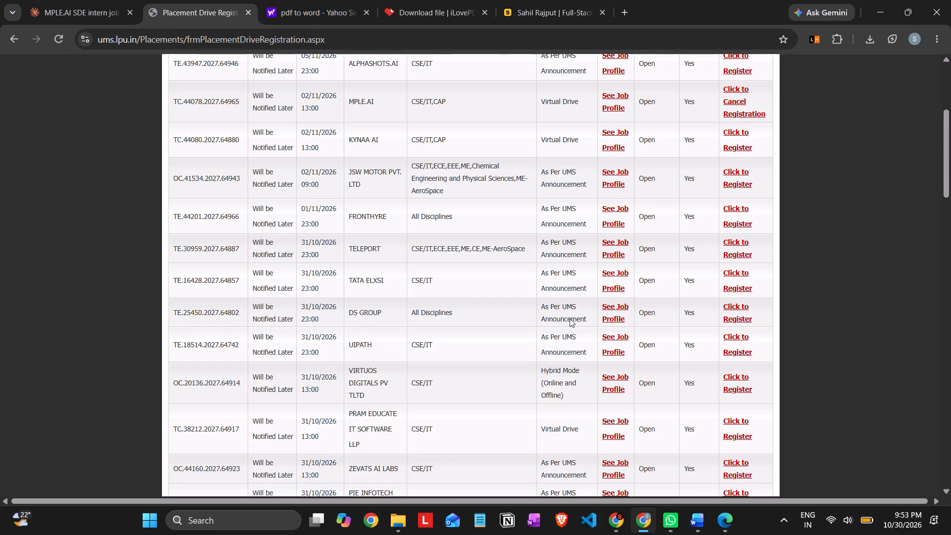
Check the job profiles of the IMPACTGURU and PRAM EDUCATE IT SOFTWARE LLP drives, closing each after viewing it.
scroll(570, 319, down, 2)
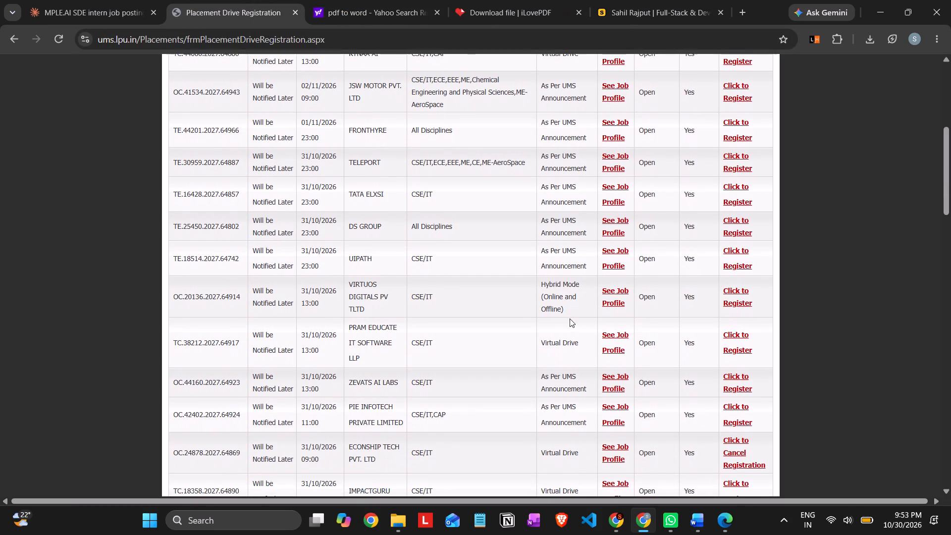
scroll(570, 319, down, 1)
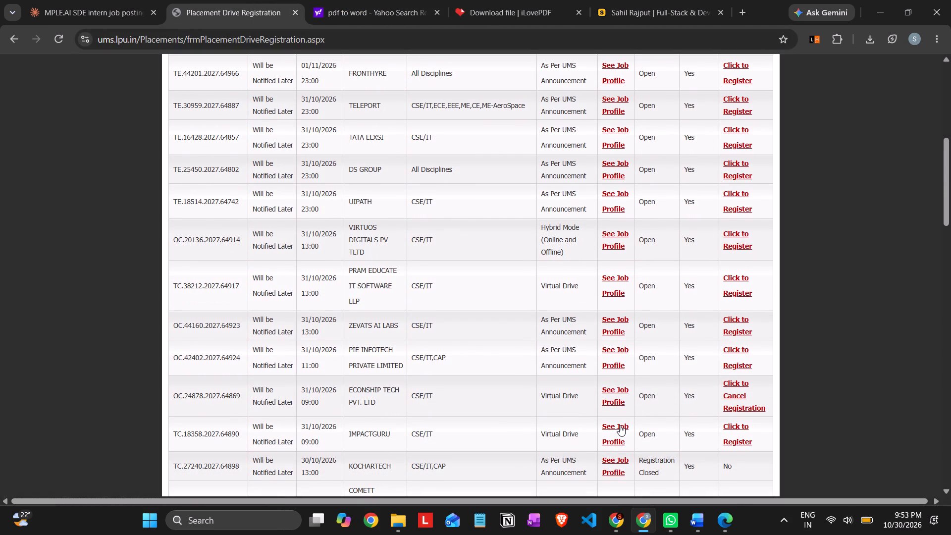
click(620, 425)
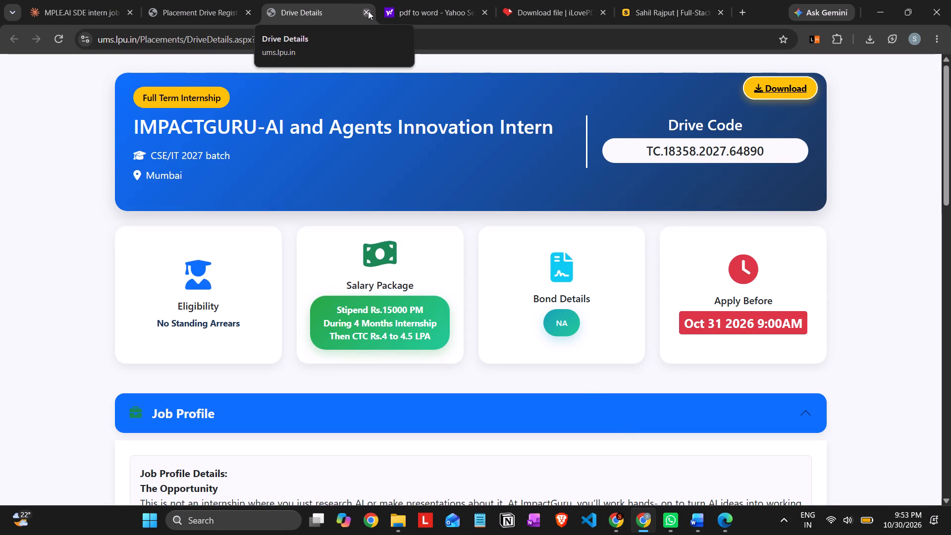
click(368, 11)
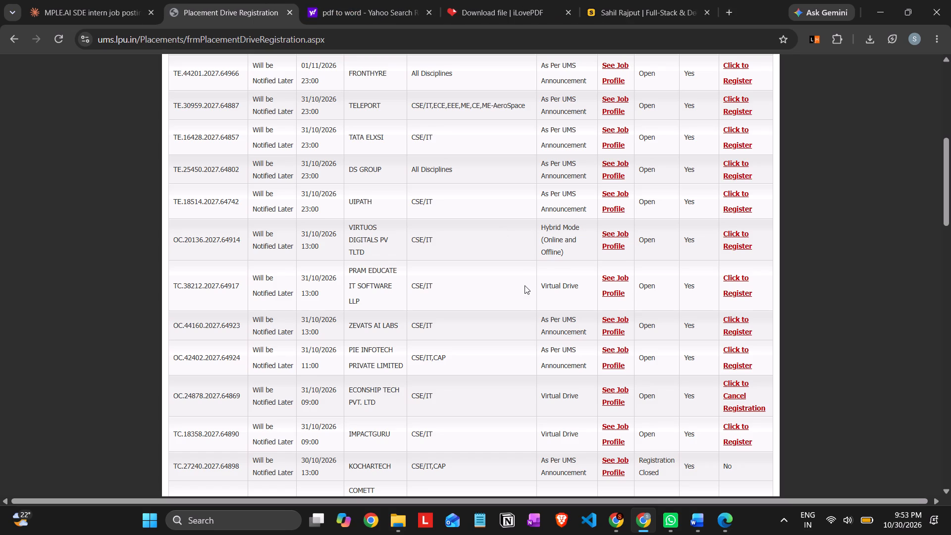
scroll(525, 285, up, 1)
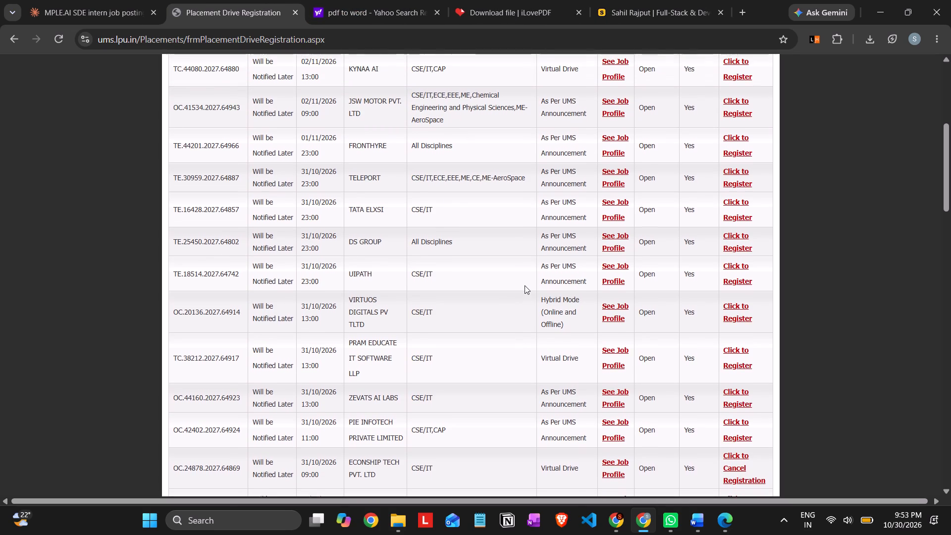
scroll(525, 285, up, 1)
click(618, 368)
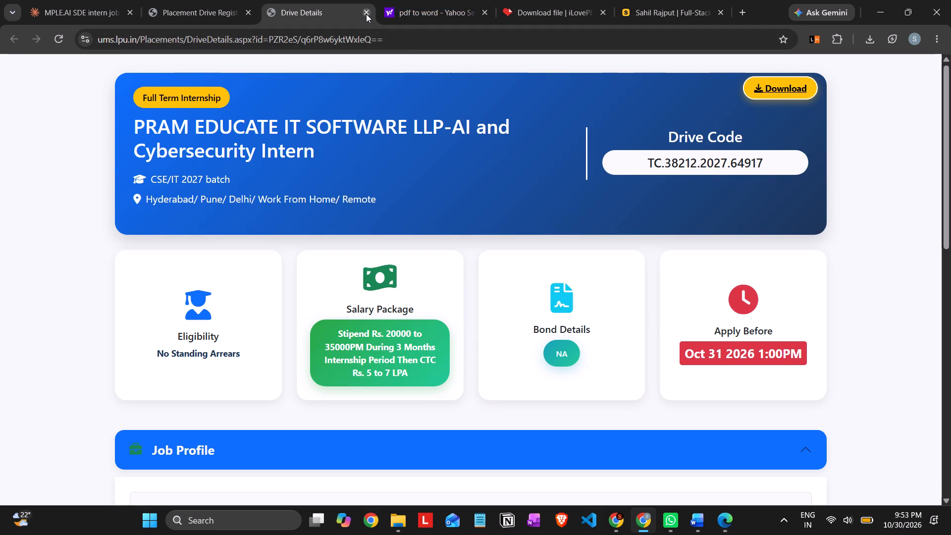
click(366, 14)
scroll(546, 329, up, 2)
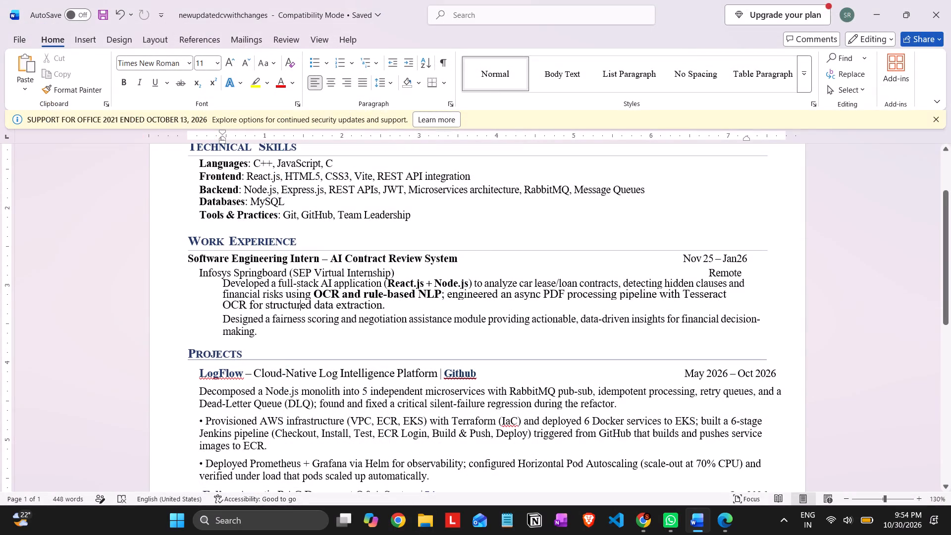
click(950, 0)
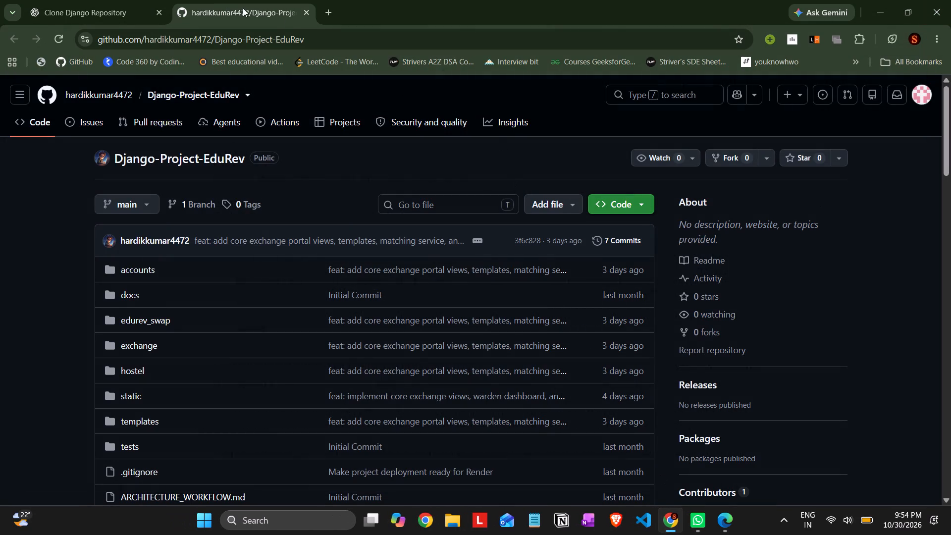
click(309, 10)
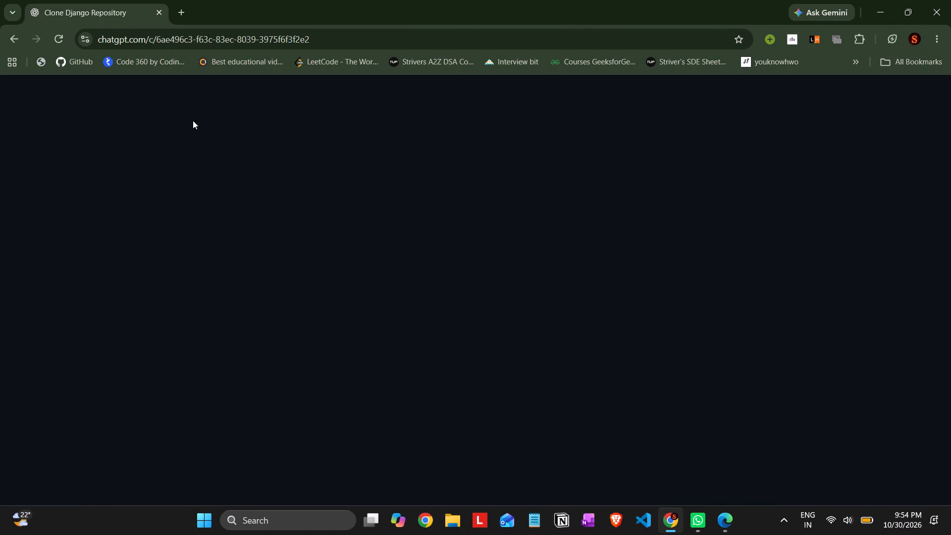
click(950, 0)
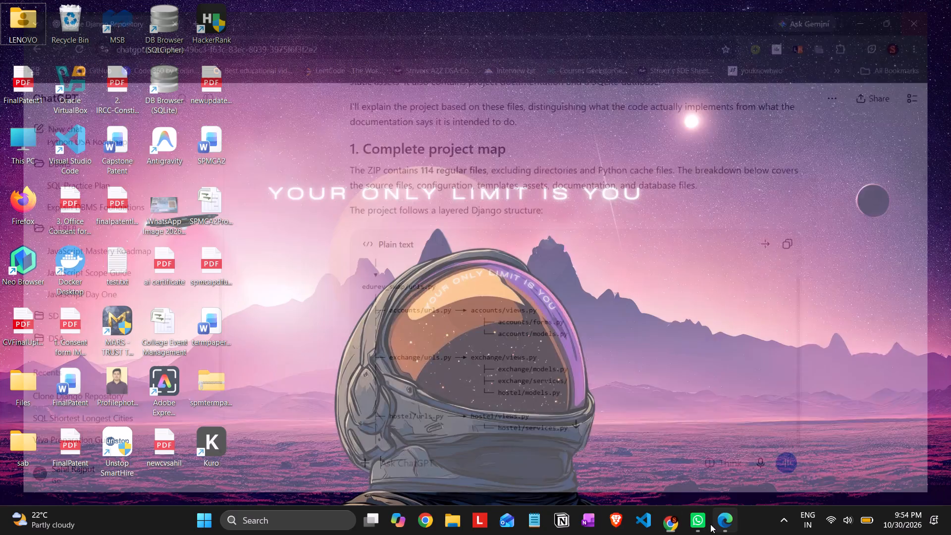